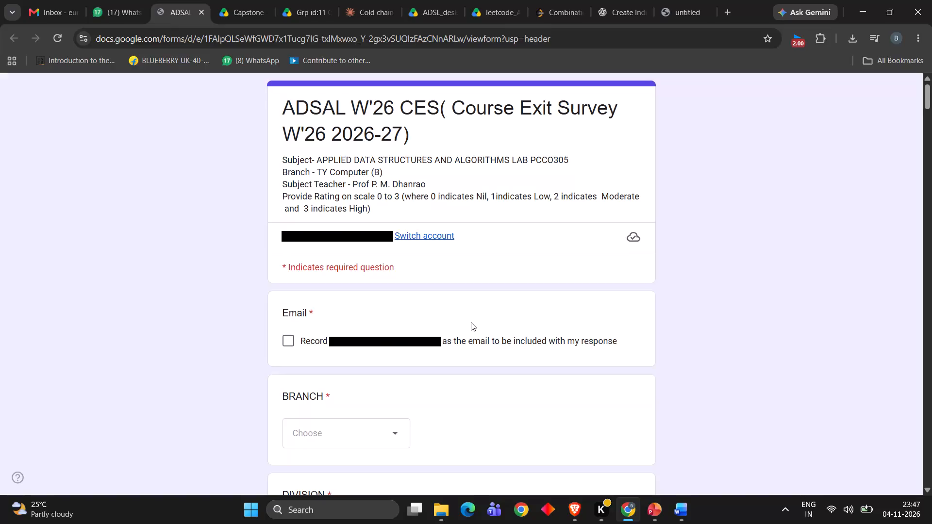
Agree to record the account's email address with the course exit survey response.
scroll(471, 322, down, 1)
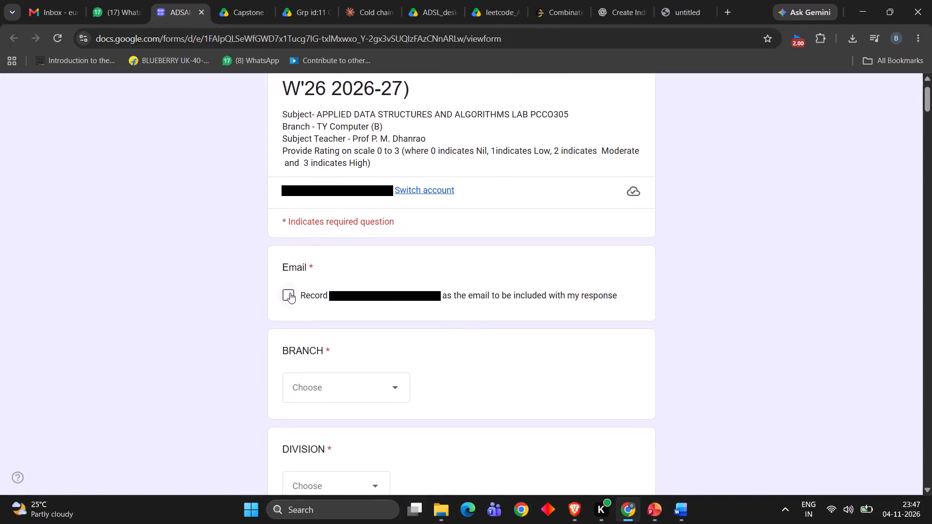
click(287, 296)
Answer the survey's BRANCH question with Computer Engineering and the DIVISION question with B.
scroll(385, 393, down, 1)
click(379, 307)
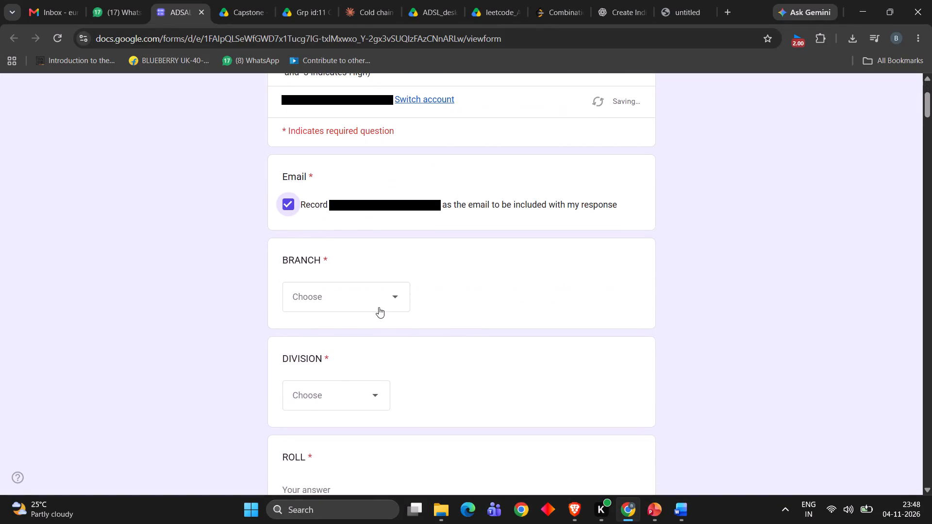
click(367, 338)
scroll(375, 403, down, 1)
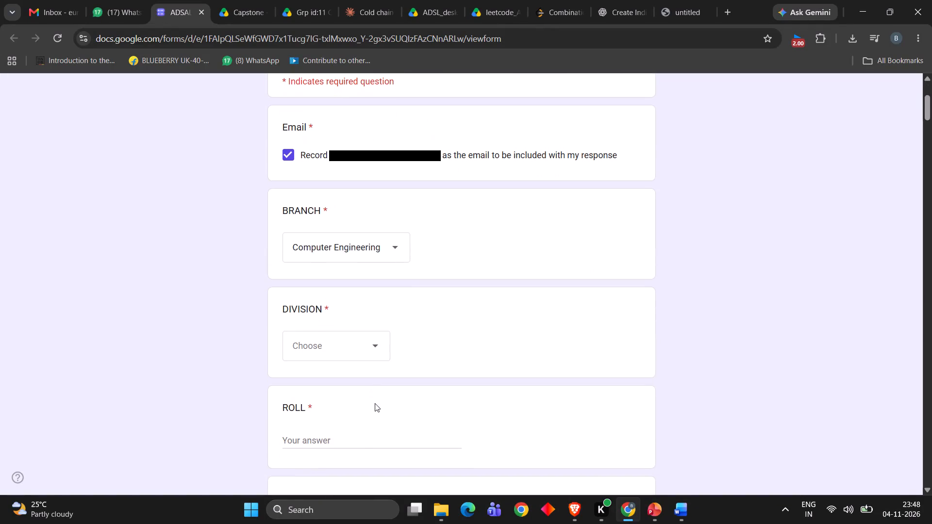
click(360, 354)
click(356, 378)
Open the survey's ROLL answer for entering the roll number.
scroll(356, 378, down, 1)
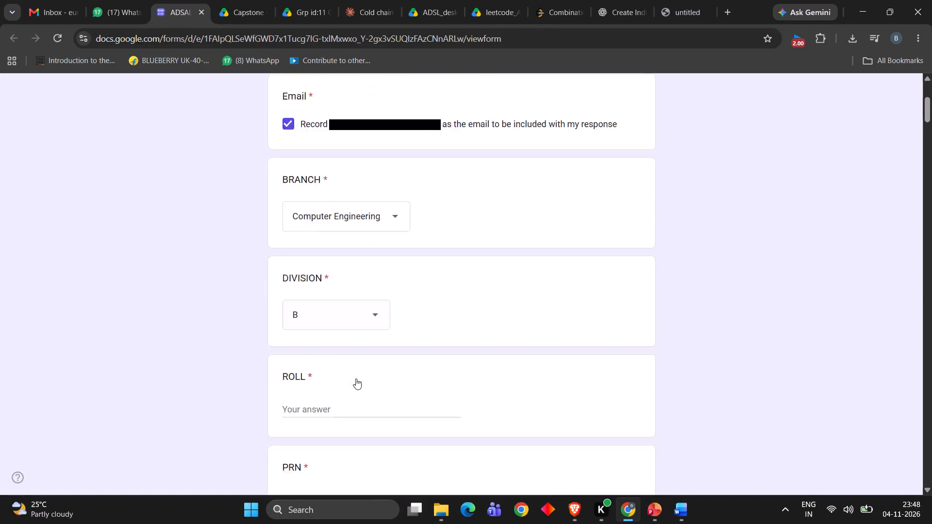
scroll(356, 378, down, 1)
click(349, 364)
click(347, 352)
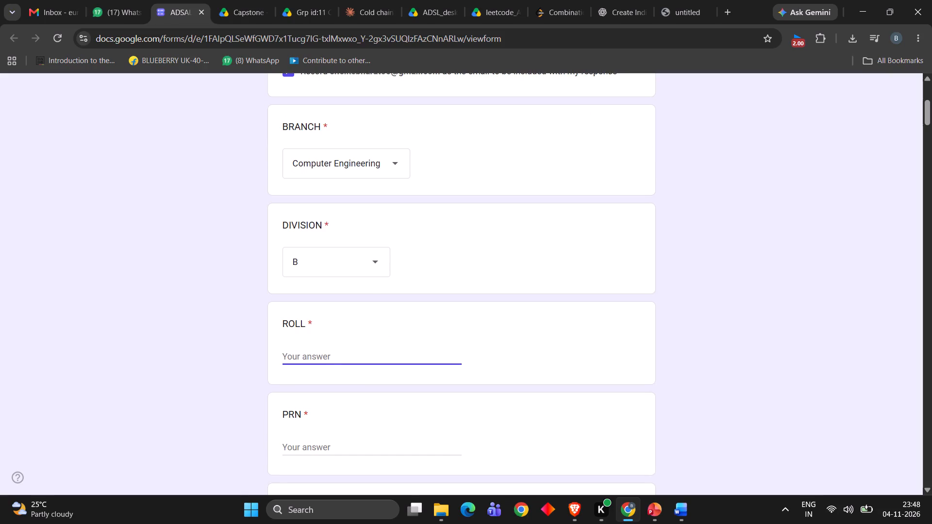
Fill in the survey's ROLL and PRN answers with the student's roll number and registration number.
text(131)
scroll(347, 352, down, 1)
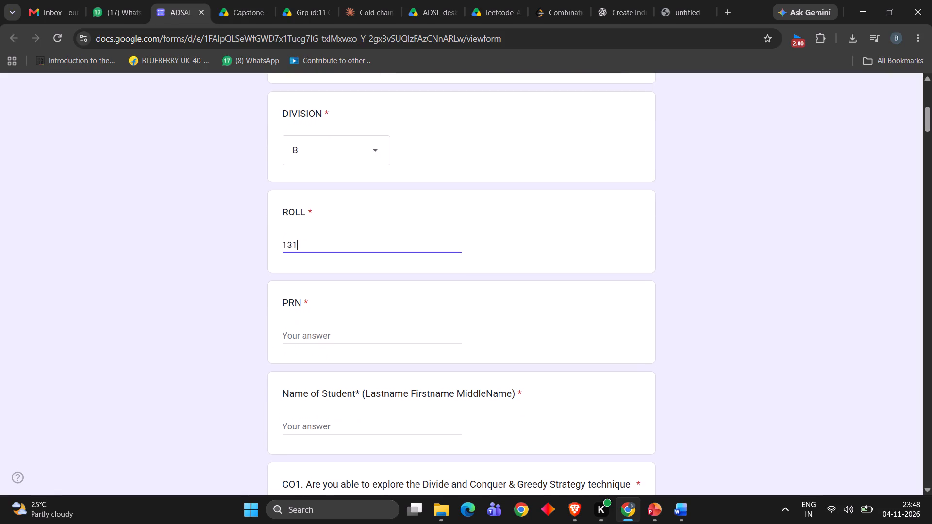
click(329, 332)
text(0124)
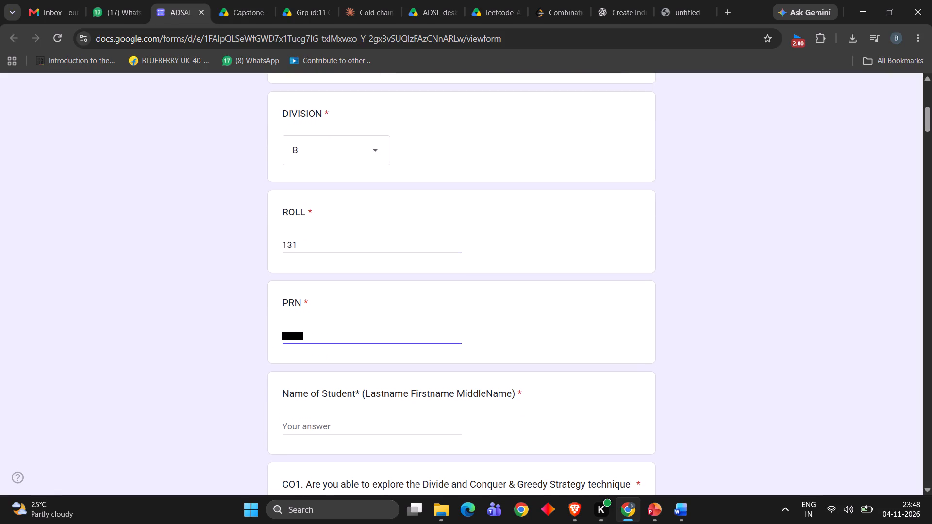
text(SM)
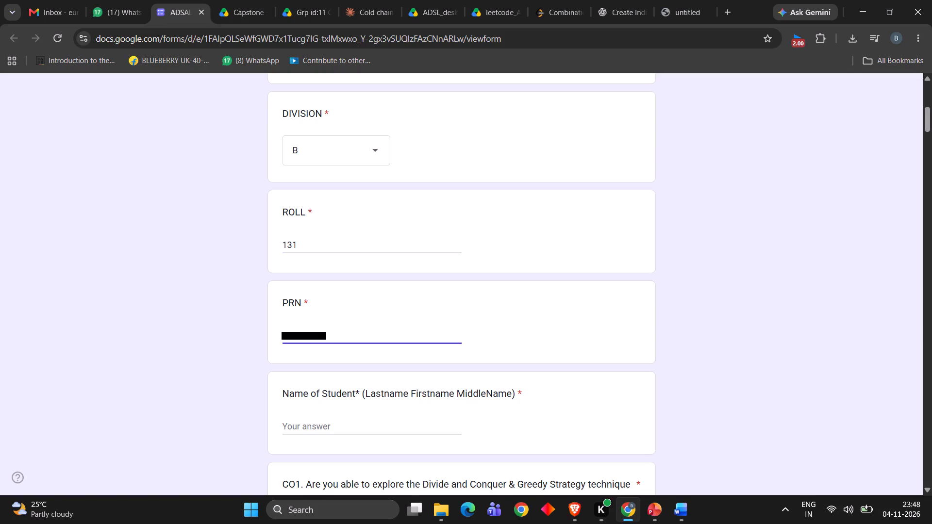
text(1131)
Enter the student's full name in the Name of Student answer, ordered as last name, first name, middle name.
scroll(329, 332, down, 1)
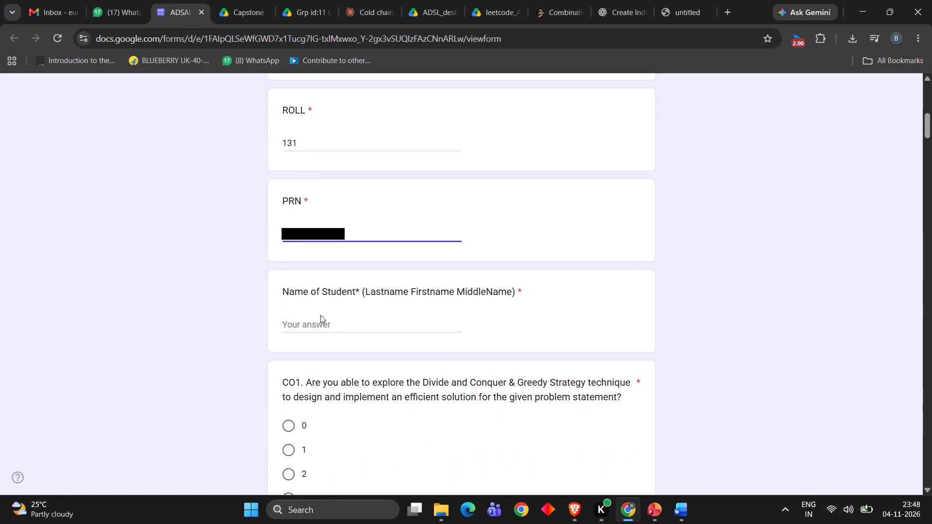
click(327, 318)
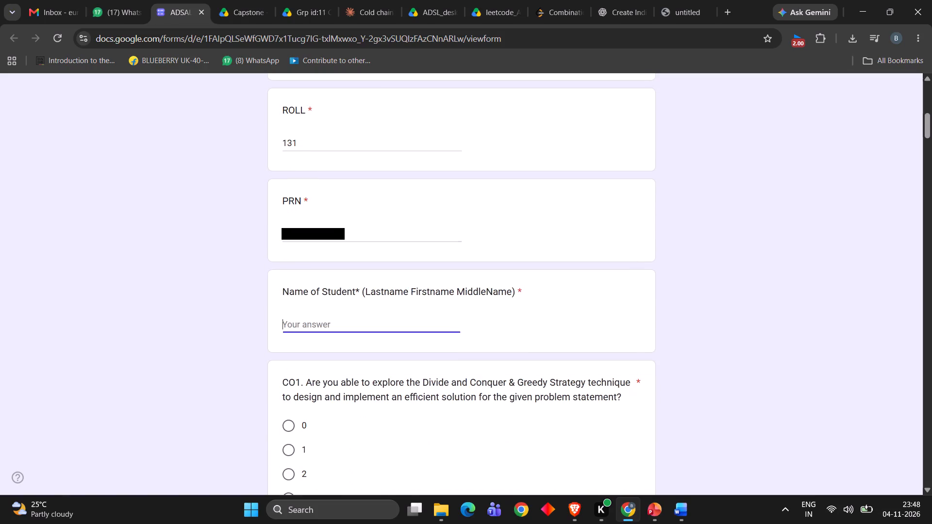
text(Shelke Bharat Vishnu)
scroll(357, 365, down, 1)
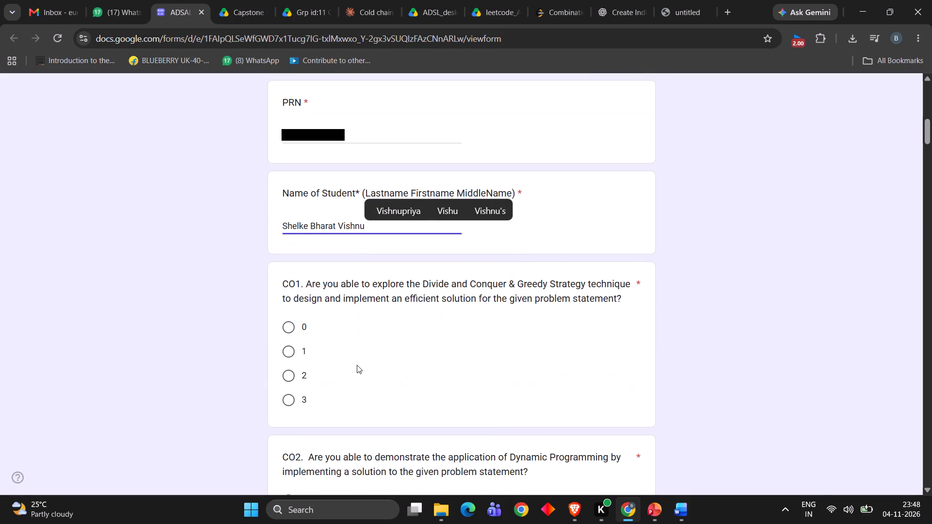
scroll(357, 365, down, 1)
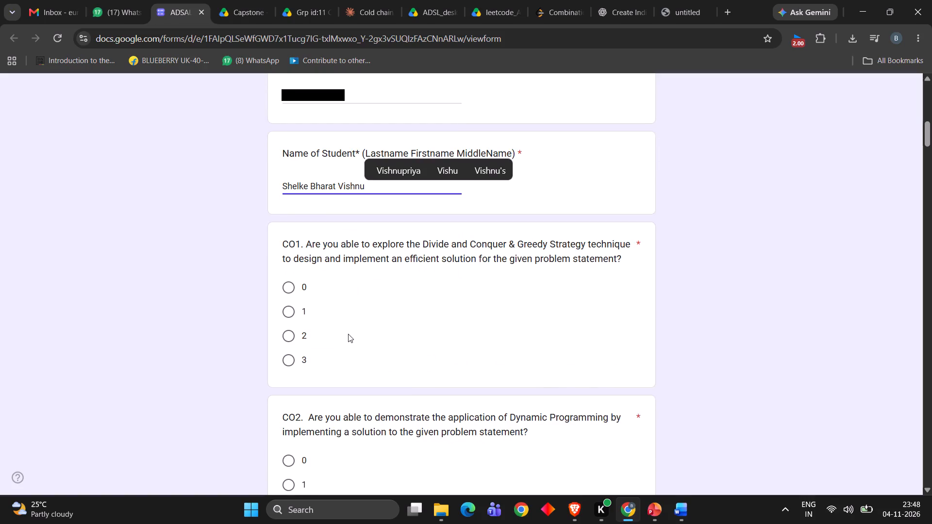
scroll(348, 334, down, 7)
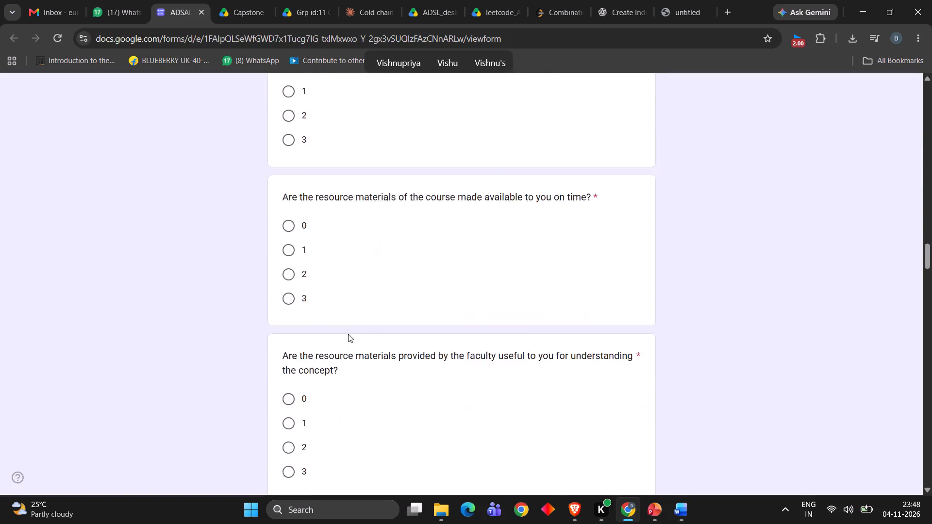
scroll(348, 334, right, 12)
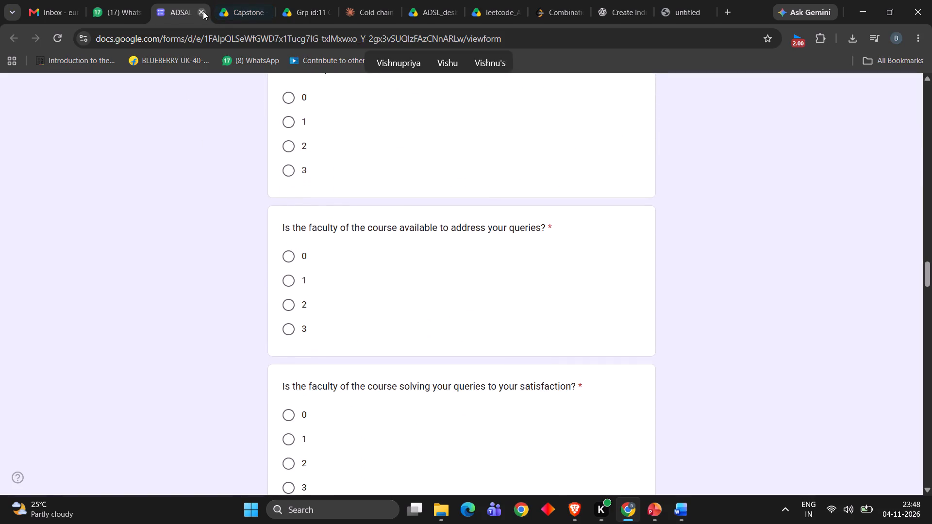
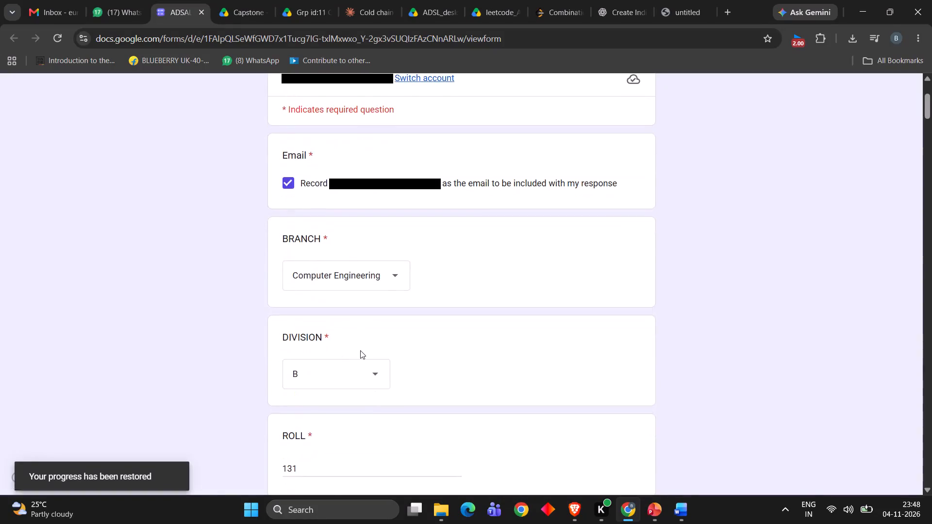
Answer the course outcome questions CO1, CO2 and CO3 with a rating of 3 each.
scroll(360, 350, down, 4)
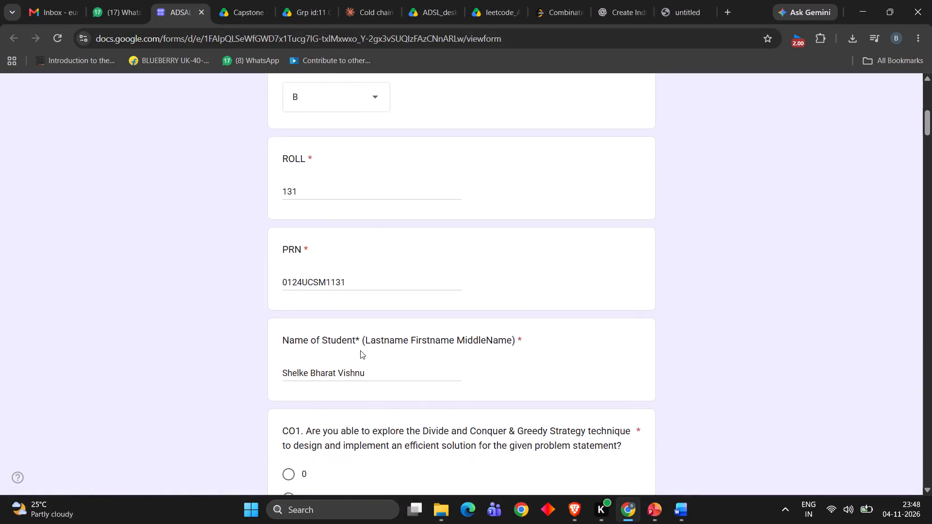
scroll(360, 350, down, 12)
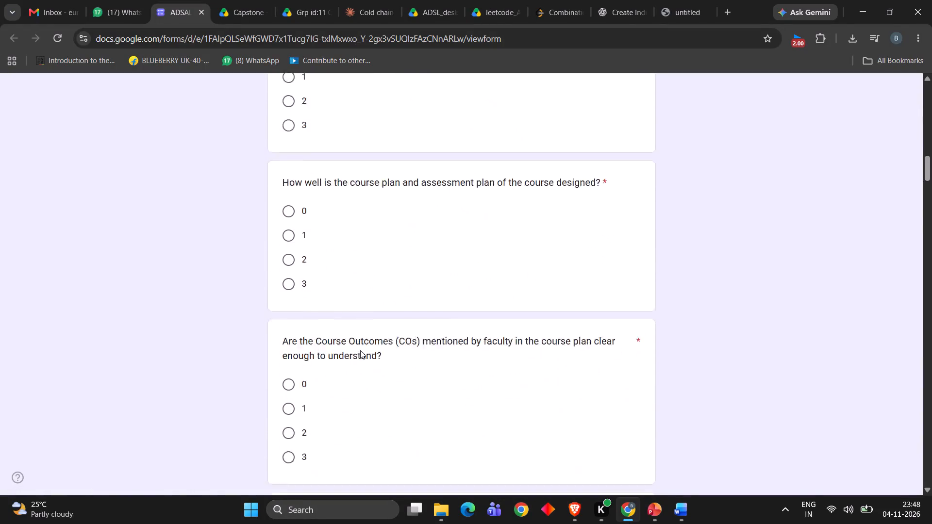
scroll(360, 350, down, 5)
scroll(360, 350, up, 1)
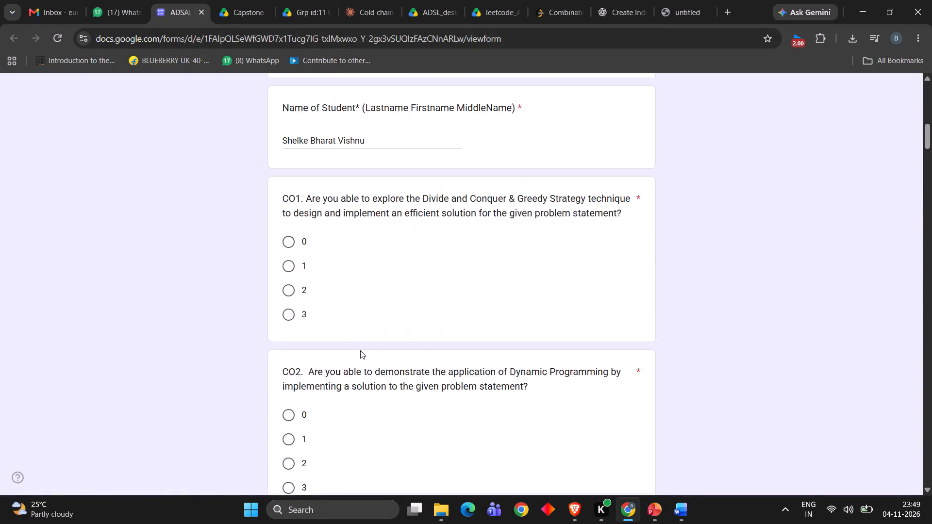
scroll(360, 350, up, 1)
click(288, 400)
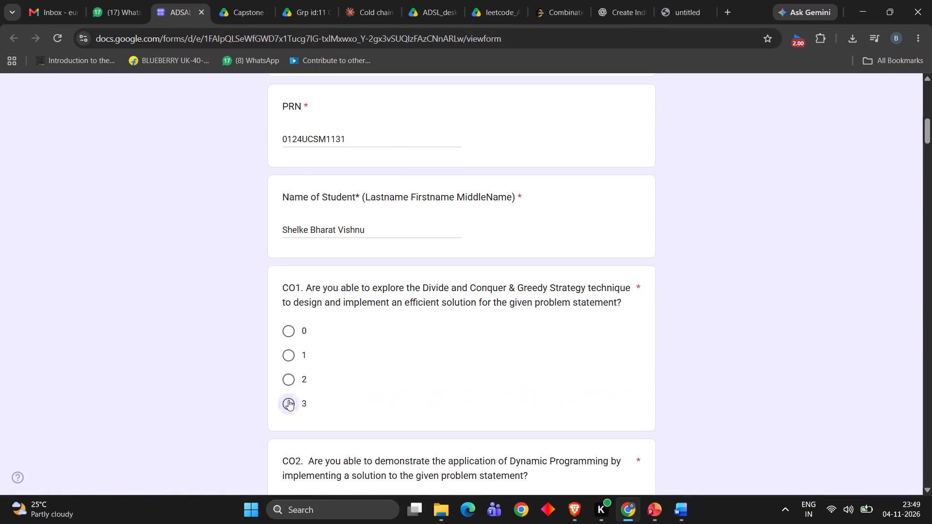
scroll(288, 400, down, 3)
click(288, 333)
scroll(288, 333, down, 2)
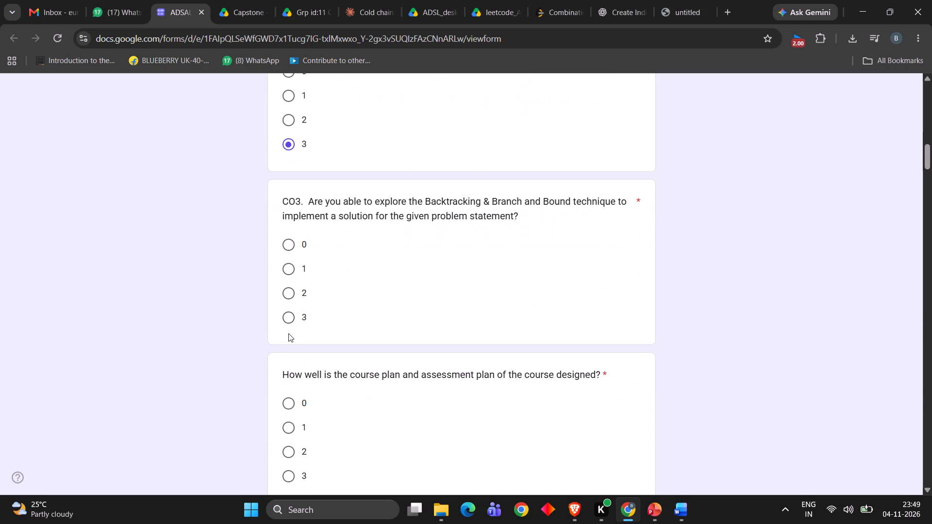
click(292, 325)
click(290, 322)
scroll(290, 322, down, 1)
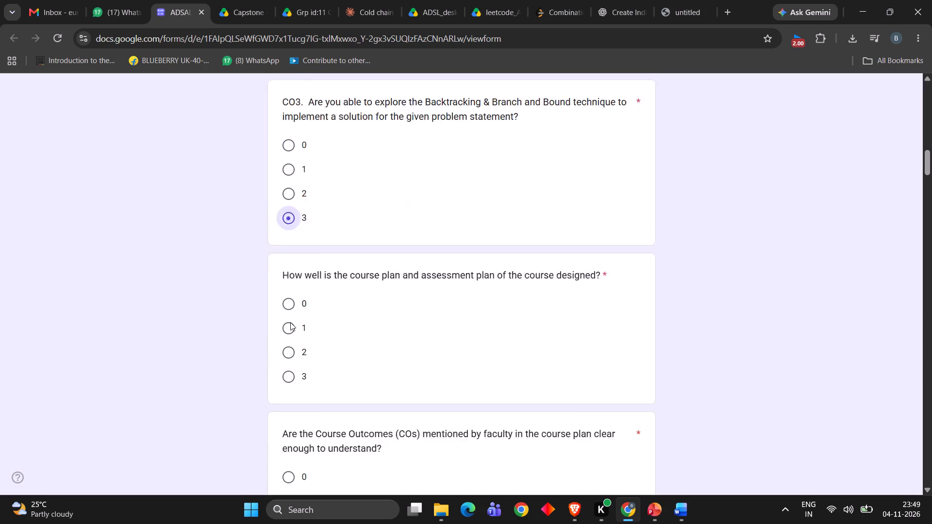
Rate the course plan design, CO clarity, objective definition, industry relevance and usefulness of the contents for solving problems as 3 each.
scroll(290, 322, down, 1)
click(289, 350)
scroll(289, 350, down, 3)
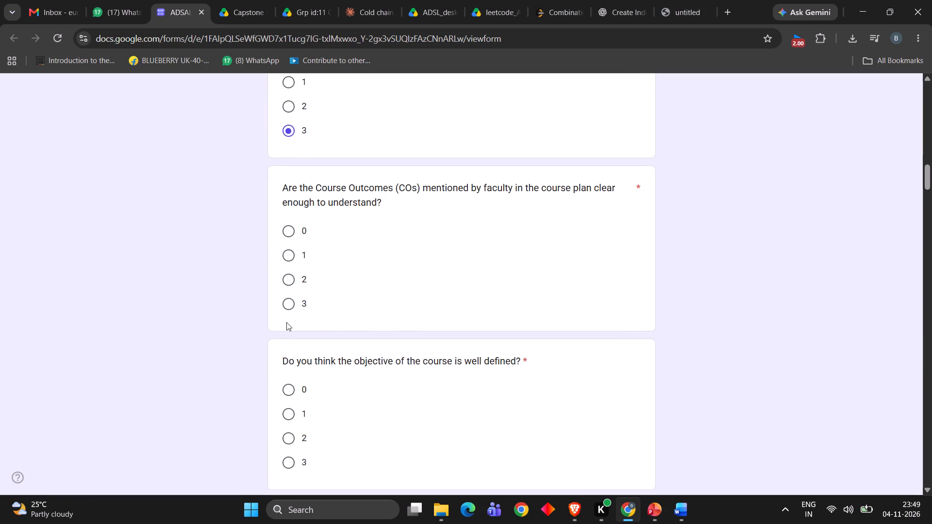
click(287, 304)
scroll(287, 304, down, 2)
drag(287, 282, 289, 293)
click(289, 293)
scroll(289, 293, down, 3)
click(284, 263)
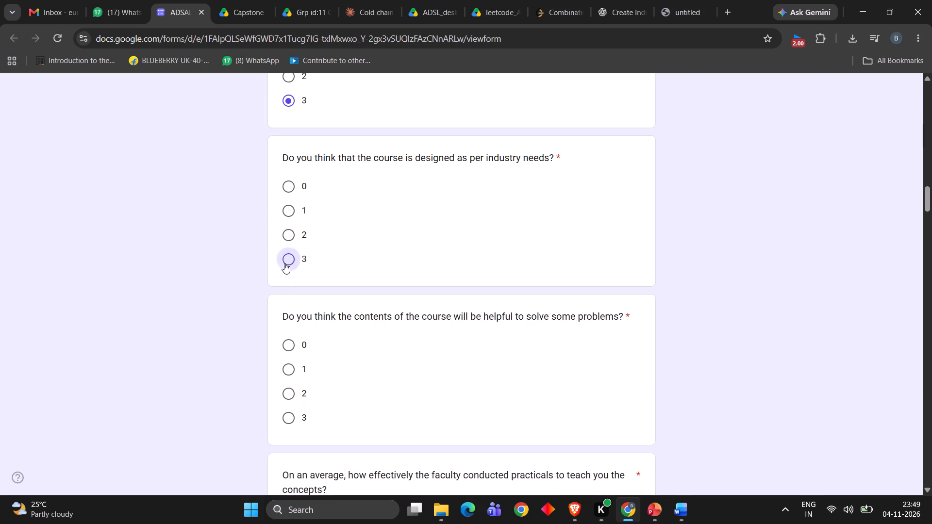
scroll(284, 263, down, 2)
click(286, 269)
Give a 3 to the faculty's conduct of practicals, presentation and delivery skills, active participation, and deeper understanding in subsequent practicals.
scroll(286, 269, down, 2)
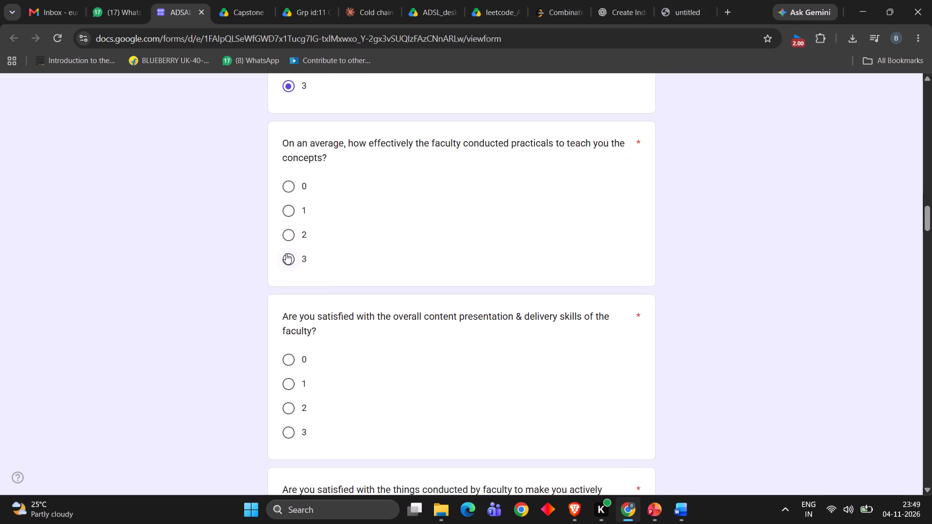
click(286, 253)
scroll(286, 253, down, 2)
click(288, 247)
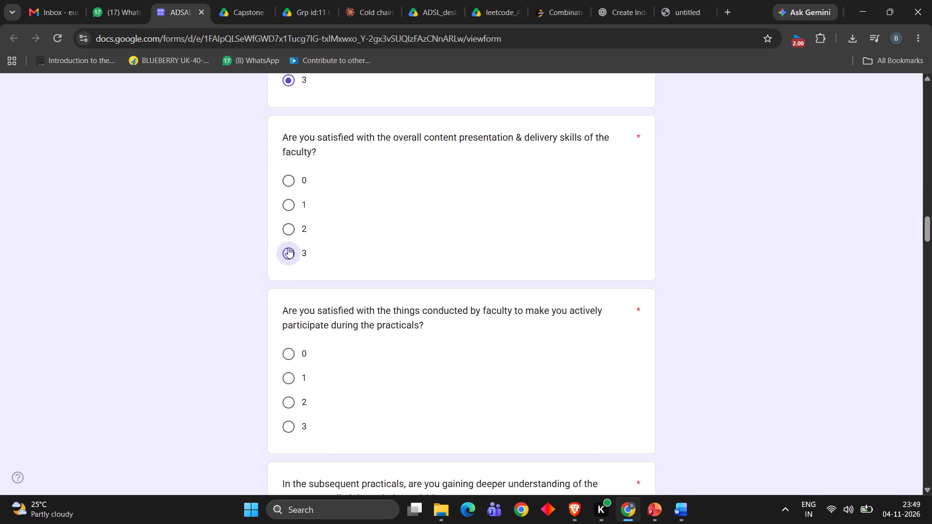
scroll(288, 247, down, 2)
click(290, 268)
click(289, 265)
scroll(289, 265, down, 1)
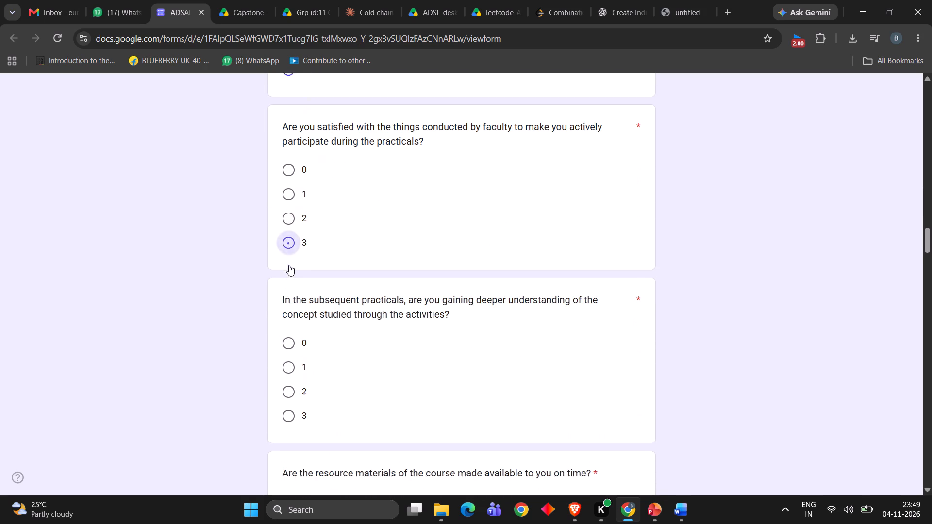
scroll(289, 265, down, 1)
click(290, 280)
Rate both resource material questions, timely availability and usefulness for understanding the concept, as 3.
scroll(290, 280, down, 1)
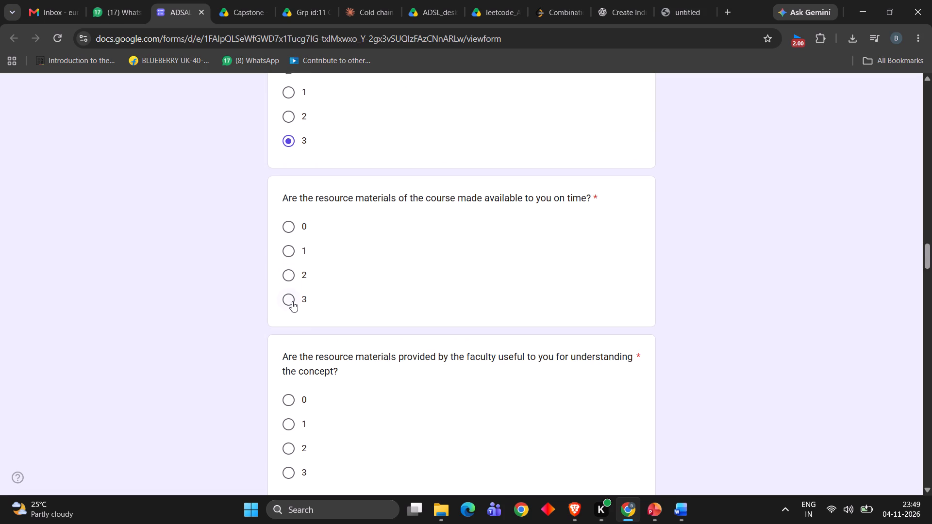
click(293, 300)
scroll(293, 300, down, 2)
click(288, 251)
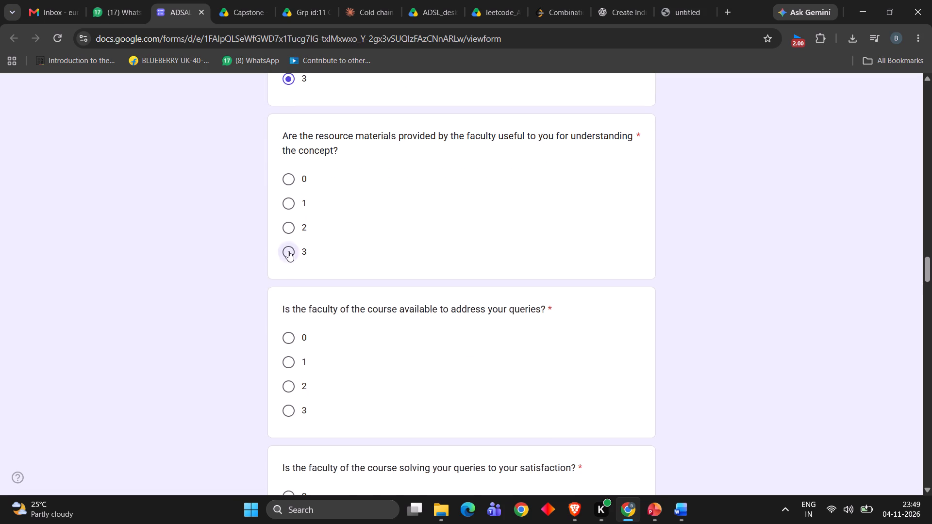
Rate the faculty 3 for availability for queries, solving queries satisfactorily, subject knowledge and overall satisfaction level.
scroll(288, 251, down, 2)
click(288, 273)
scroll(288, 273, down, 2)
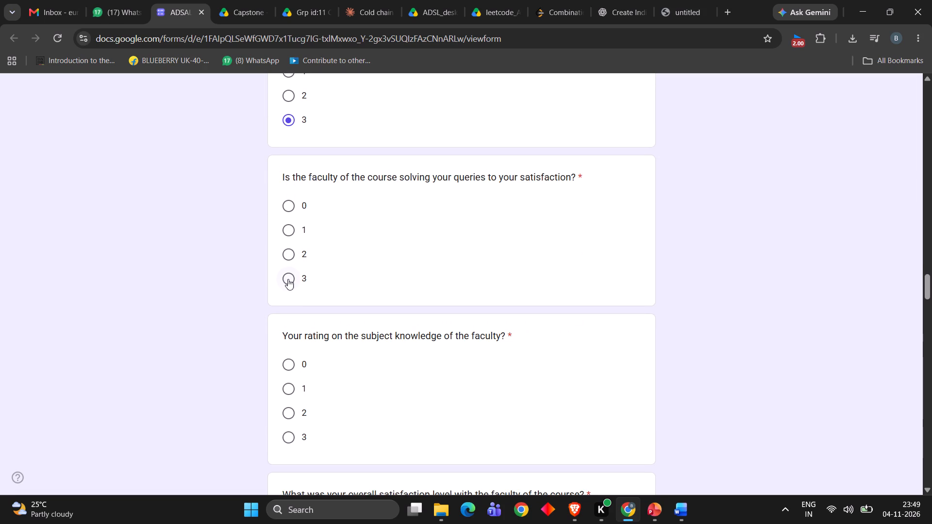
click(288, 280)
scroll(288, 280, down, 5)
click(288, 221)
scroll(288, 221, down, 1)
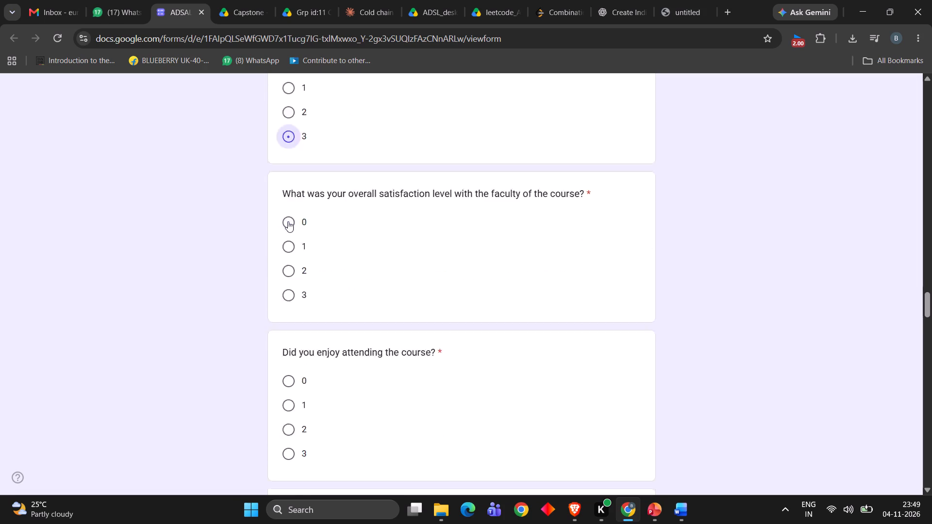
scroll(288, 221, down, 1)
click(288, 201)
Answer 3 for enjoying the course, correctness of the faculty's assessment of course work, and on-time completion of assessments and evaluations.
scroll(288, 201, down, 2)
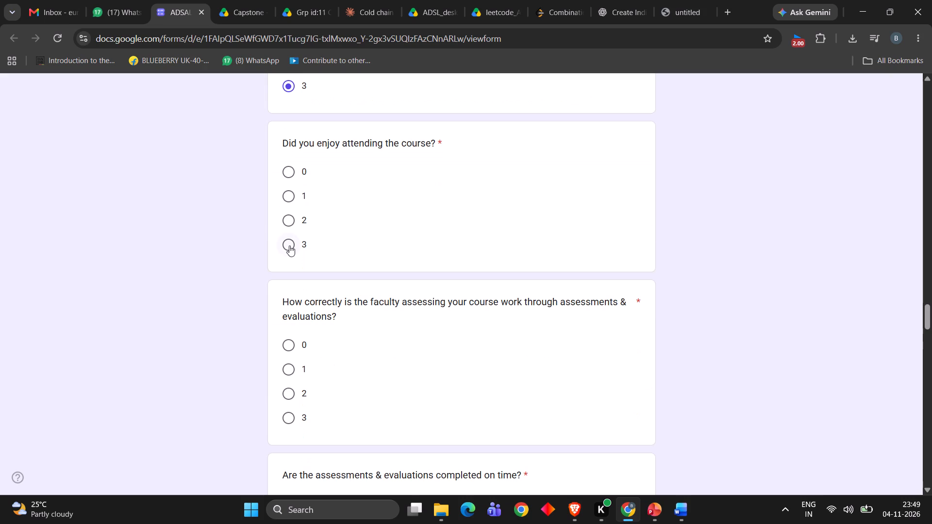
click(289, 244)
scroll(289, 244, down, 2)
click(291, 259)
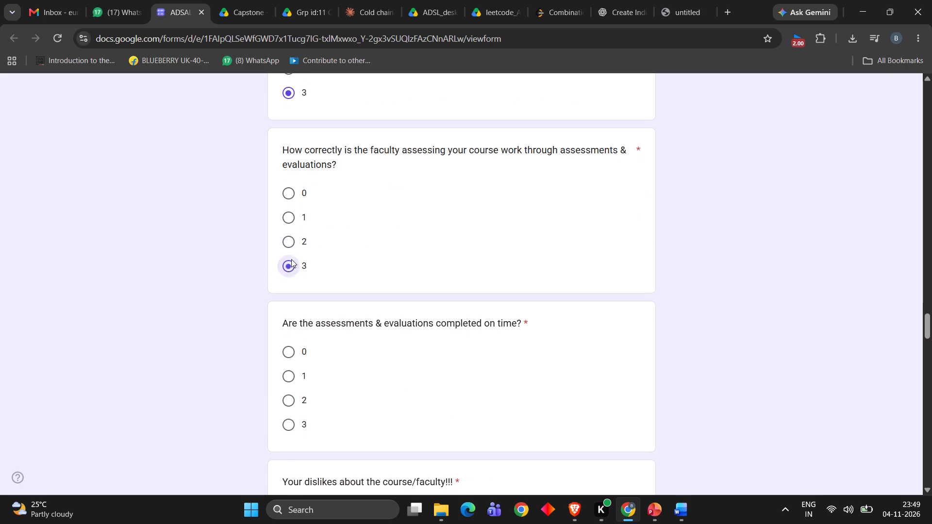
scroll(289, 262, down, 1)
click(285, 305)
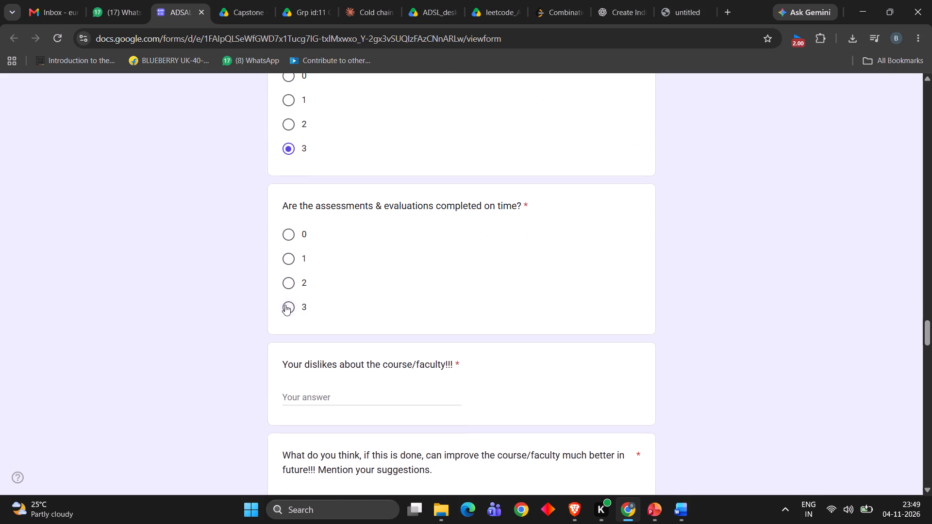
Answer NA to both the dislikes about the course/faculty question and the improvement suggestions question.
scroll(285, 305, down, 2)
click(304, 295)
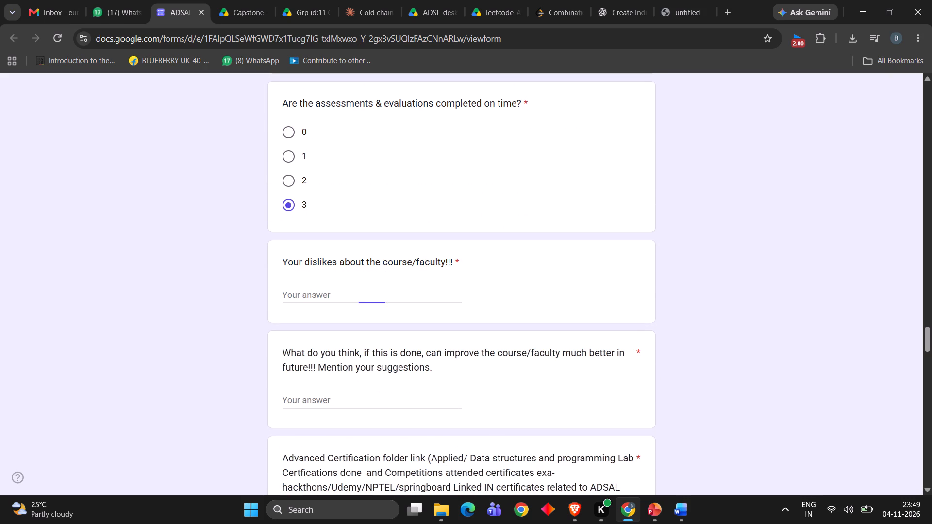
text(NA)
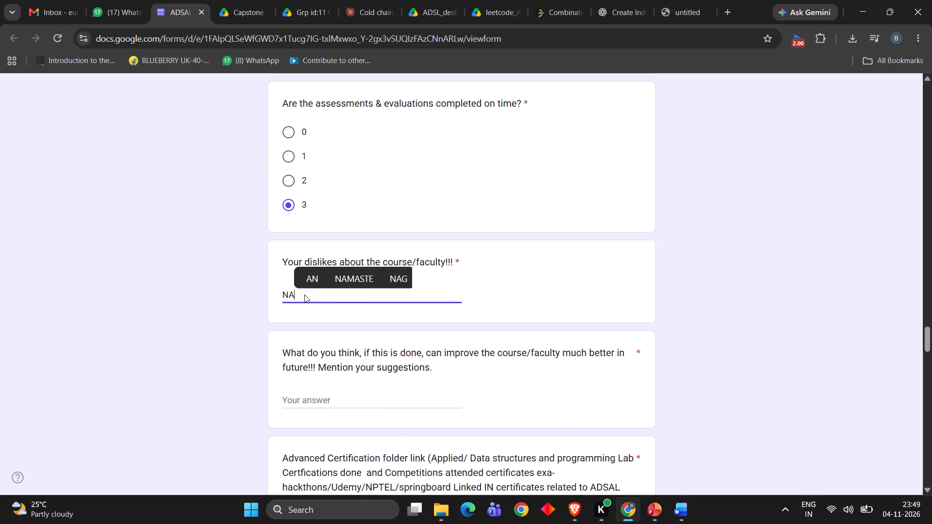
click(306, 392)
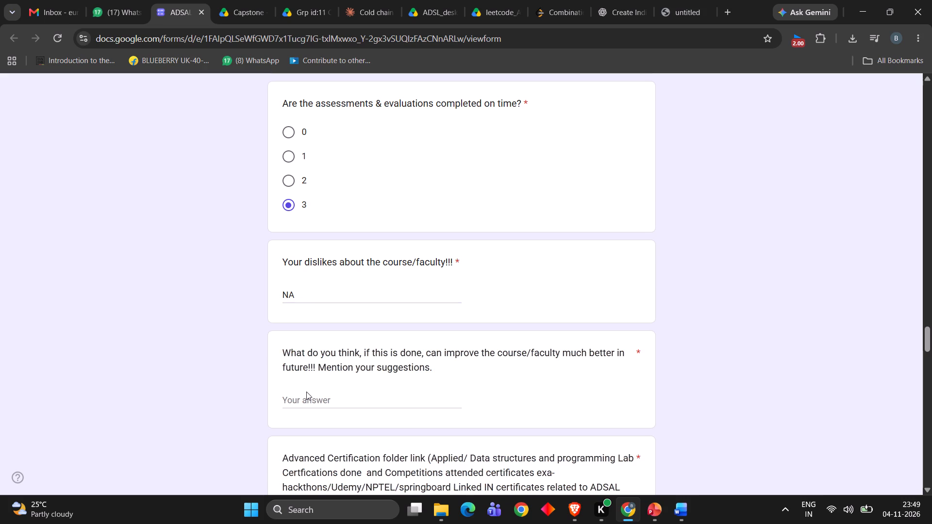
click(307, 389)
click(337, 398)
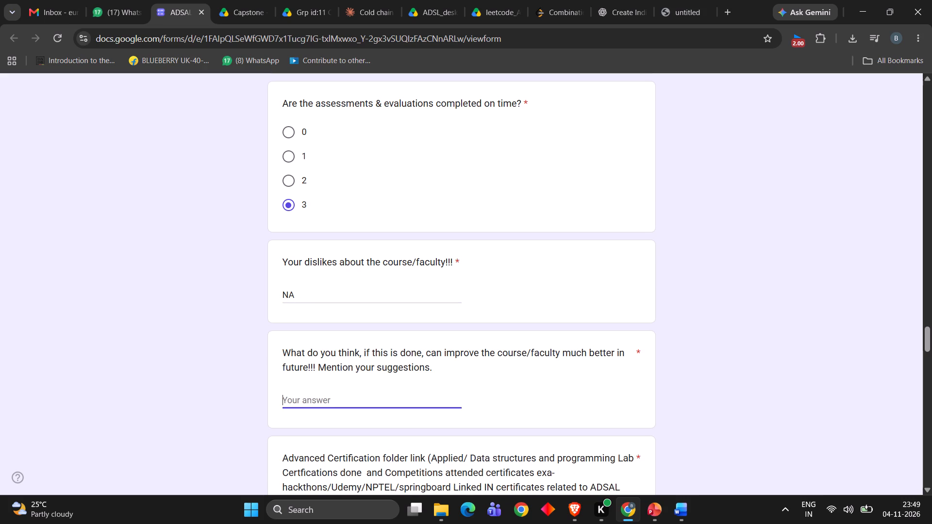
text(NA)
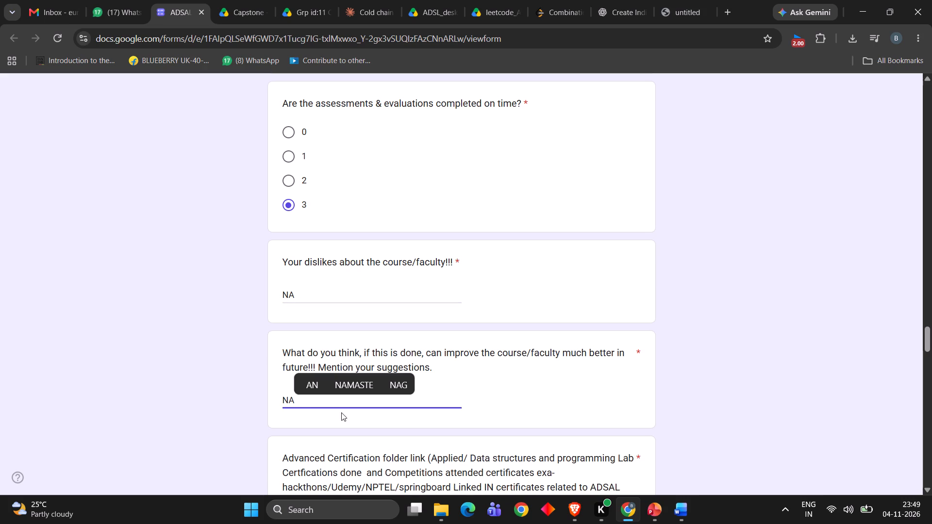
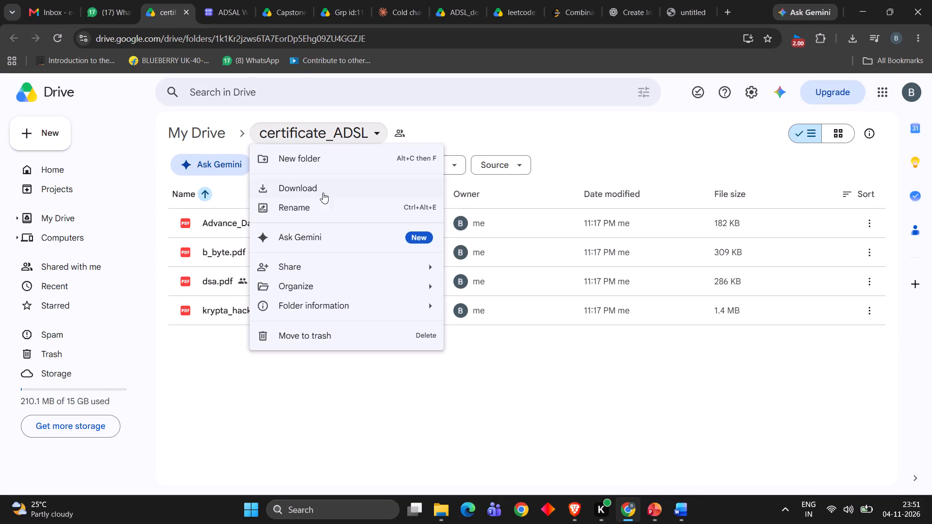
Open the name of the certificate_ADSL folder in Drive for editing.
click(316, 208)
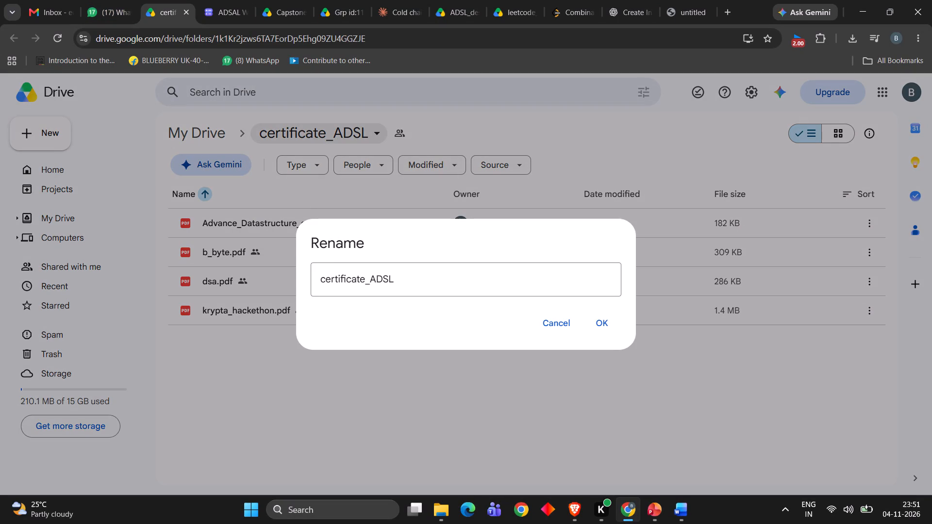
click(325, 279)
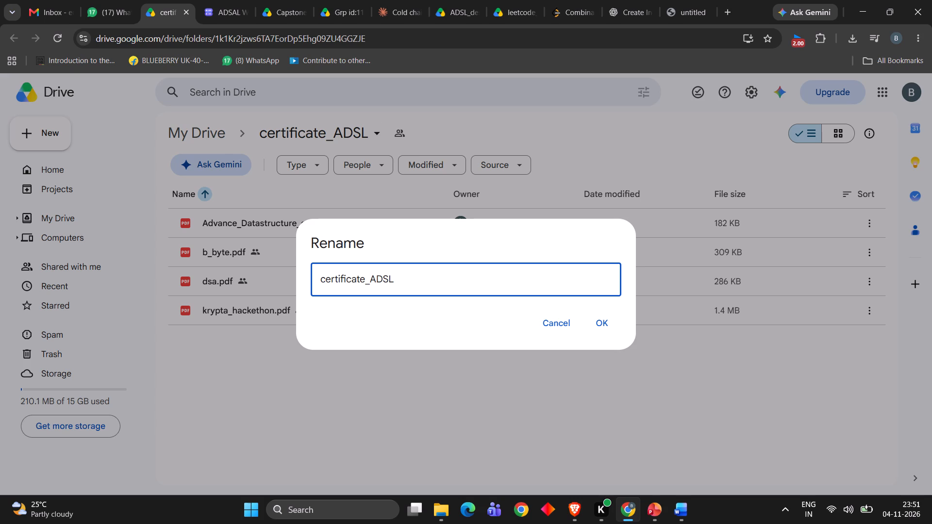
Rename the certificate_ADSL folder as Grp:11certificate_ADSL.
click(321, 278)
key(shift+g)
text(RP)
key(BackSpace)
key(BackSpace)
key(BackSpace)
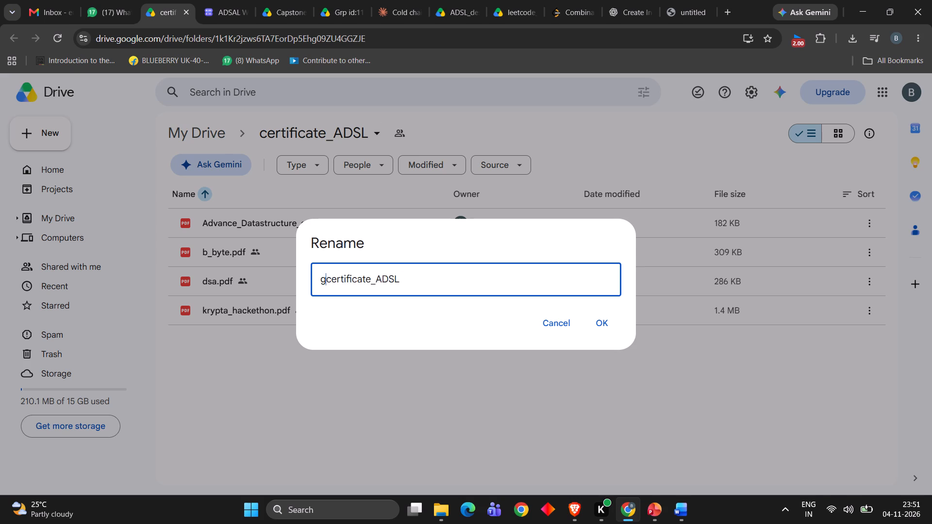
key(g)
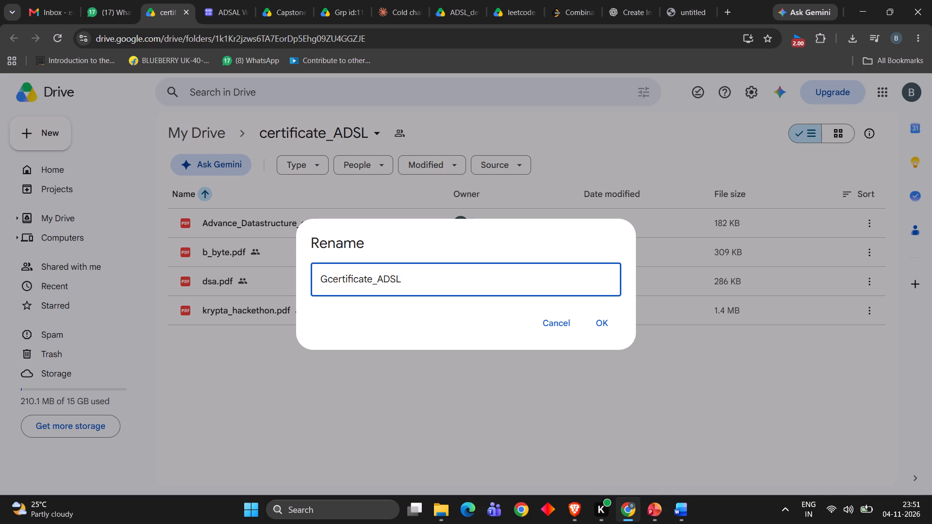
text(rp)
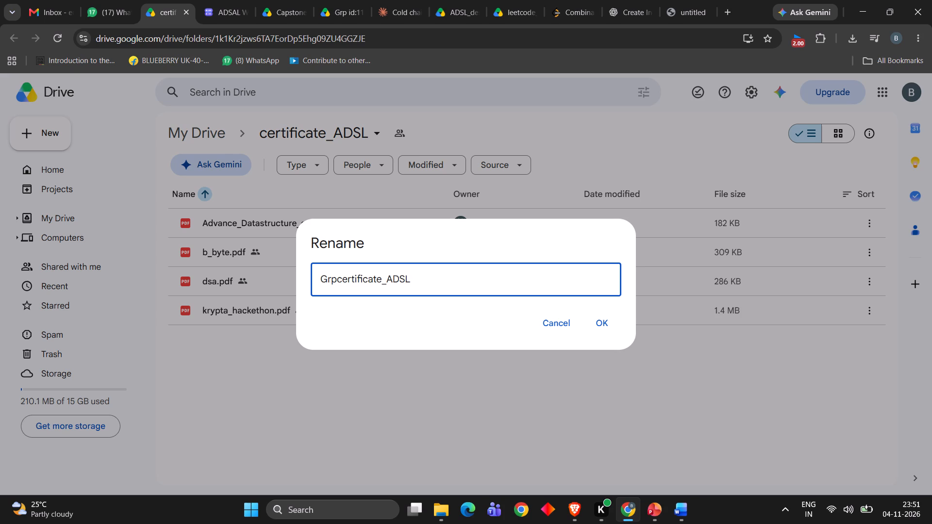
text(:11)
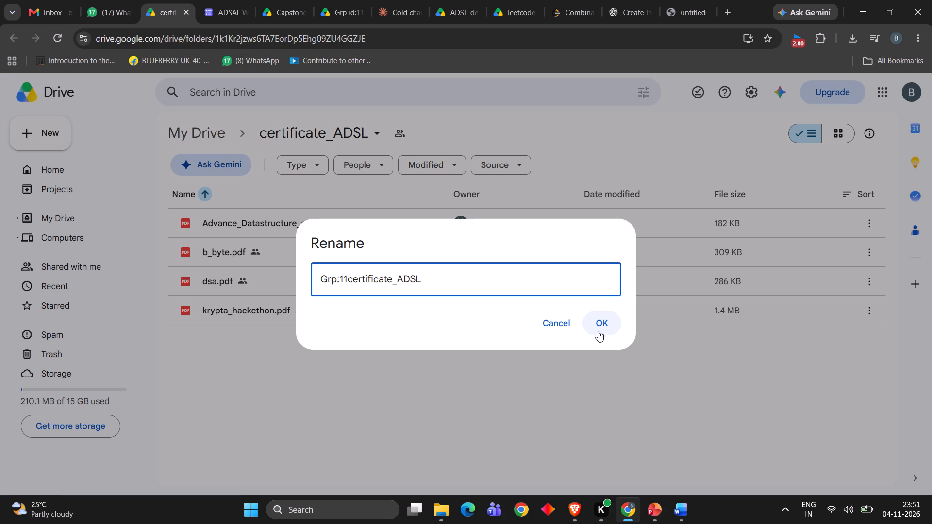
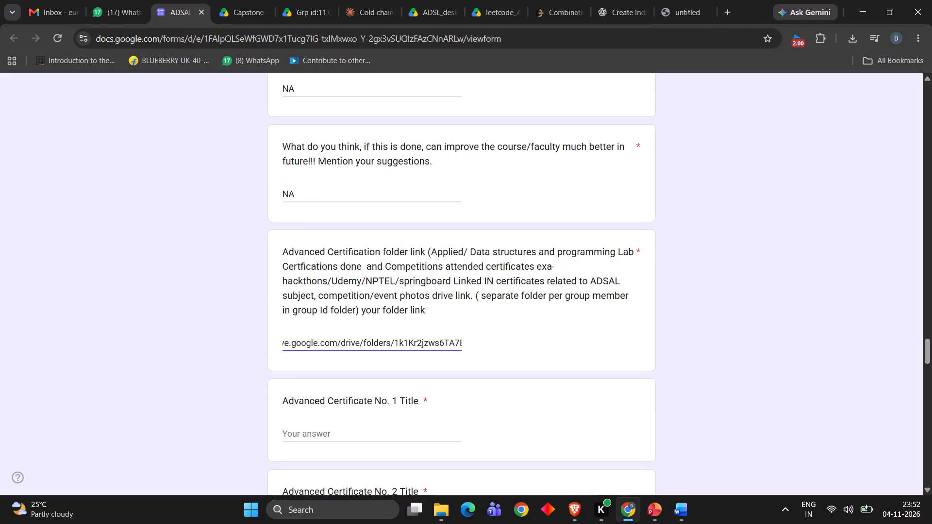
scroll(375, 344, left, 4)
scroll(375, 344, right, 6)
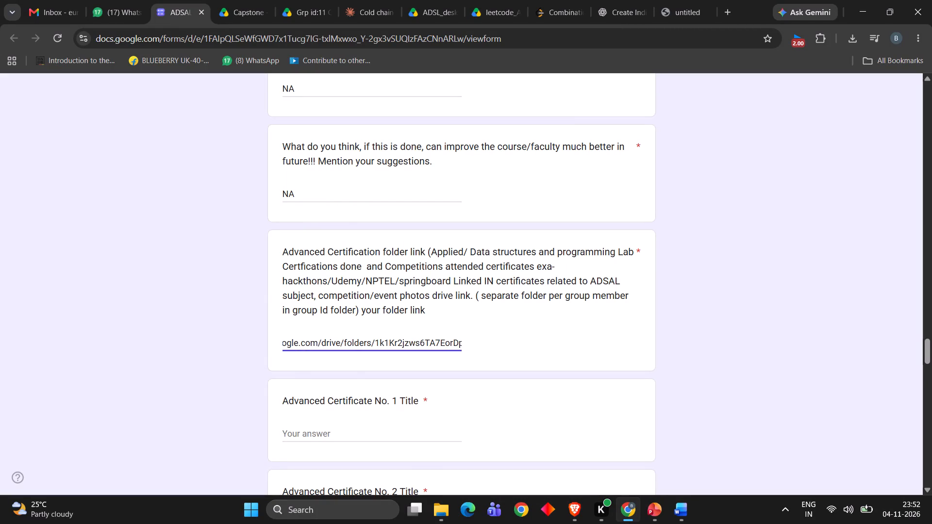
scroll(375, 344, left, 4)
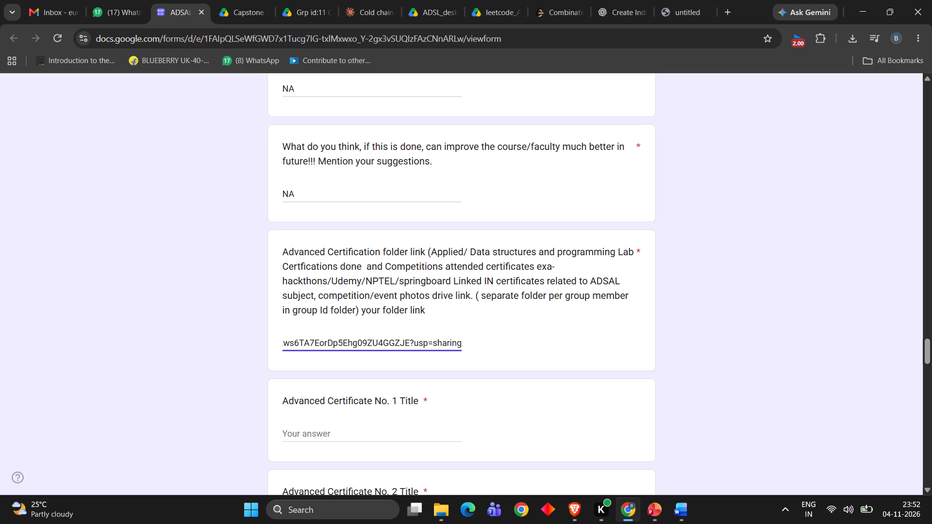
key(BackSpace)
key(BackSpace)
key(BackSpace)
key(BackSpace)
key(BackSpace)
key(BackSpace)
key(BackSpace)
key(BackSpace)
key(BackSpace)
key(BackSpace)
key(BackSpace)
key(BackSpace)
key(BackSpace)
key(BackSpace)
key(BackSpace)
key(BackSpace)
key(BackSpace)
key(BackSpace)
key(BackSpace)
key(BackSpace)
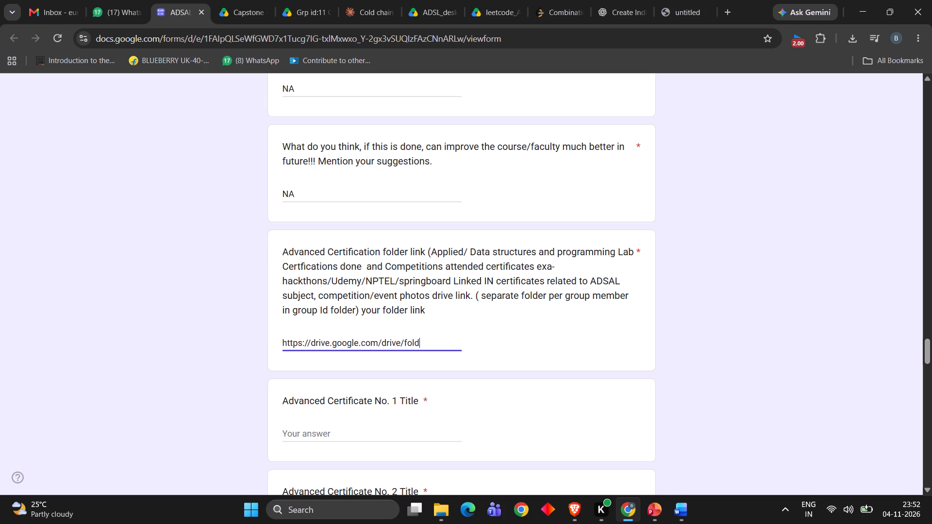
Switch to the Credit_Card_Fraud_Intelligence_Report document in Word.
key(alt+Tab)
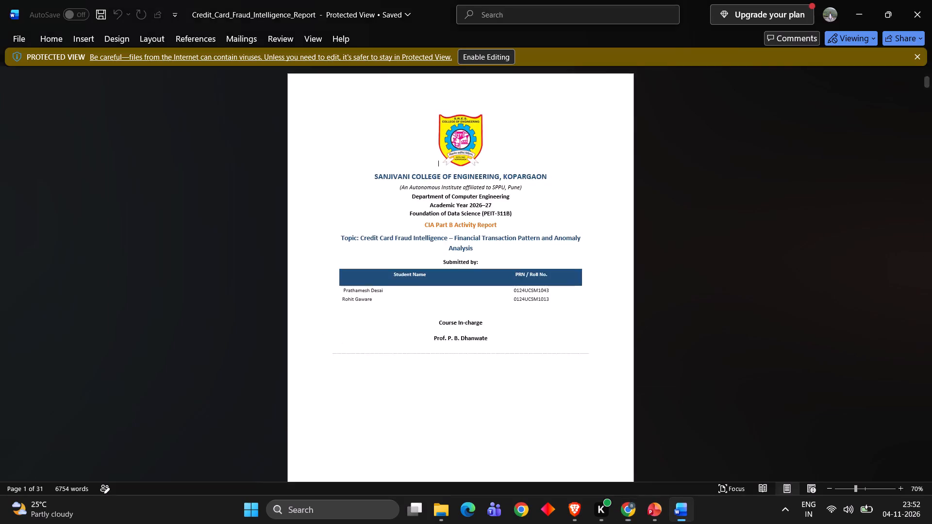
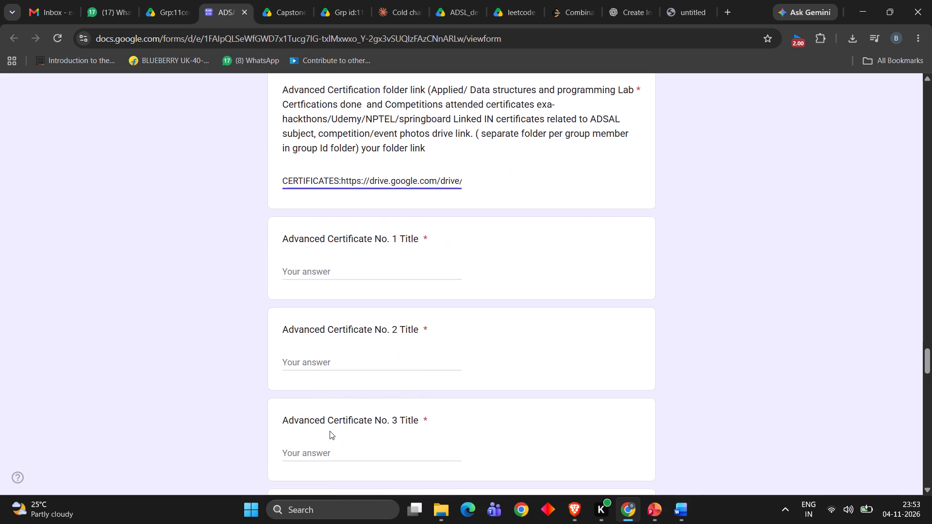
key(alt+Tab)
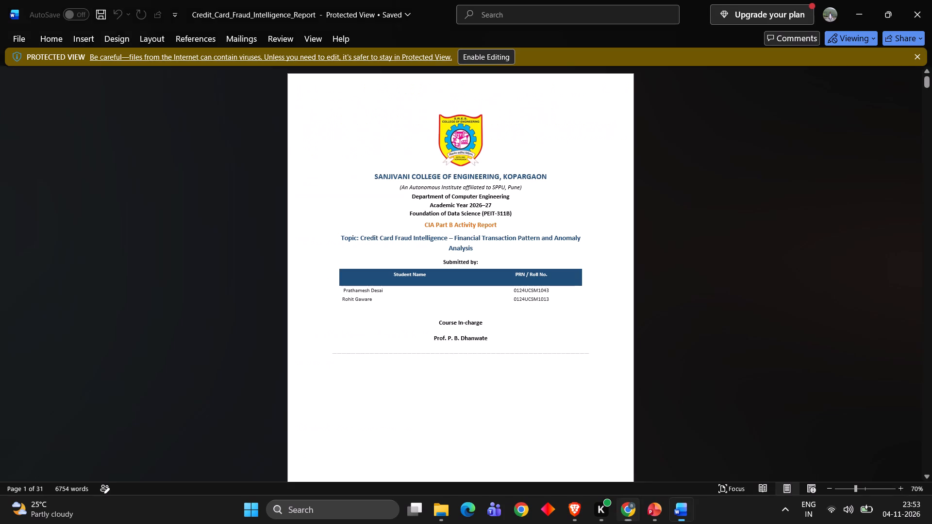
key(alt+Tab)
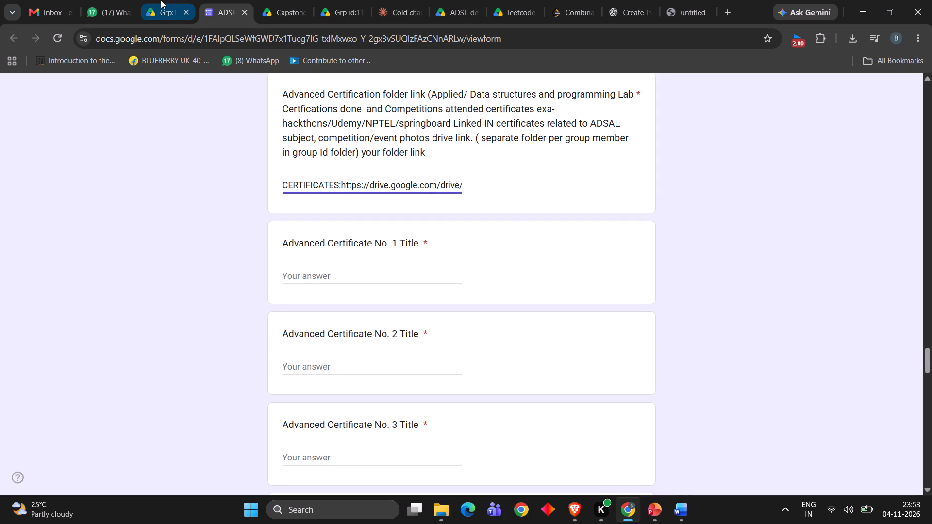
Check the certificate file names in the Grp:11certificate_ADSL folder in Google Drive.
click(161, 0)
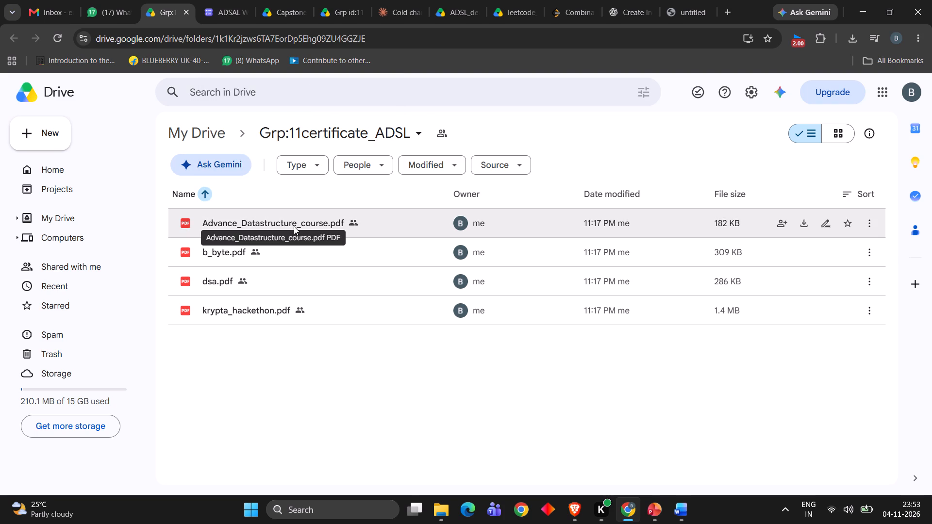
key(alt+Tab)
key(alt+Tab)
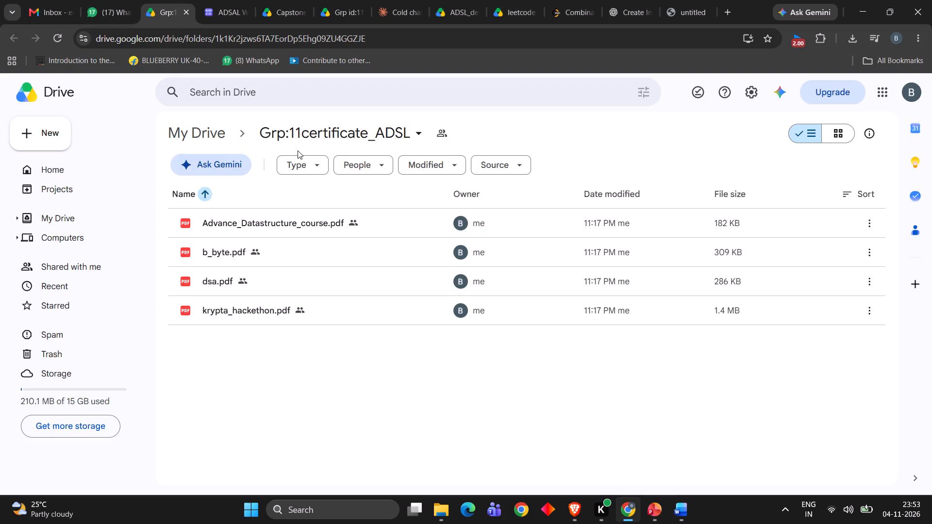
Return to the survey form and begin the Advanced Certificate No. 1 Title answer with "Advance".
click(220, 7)
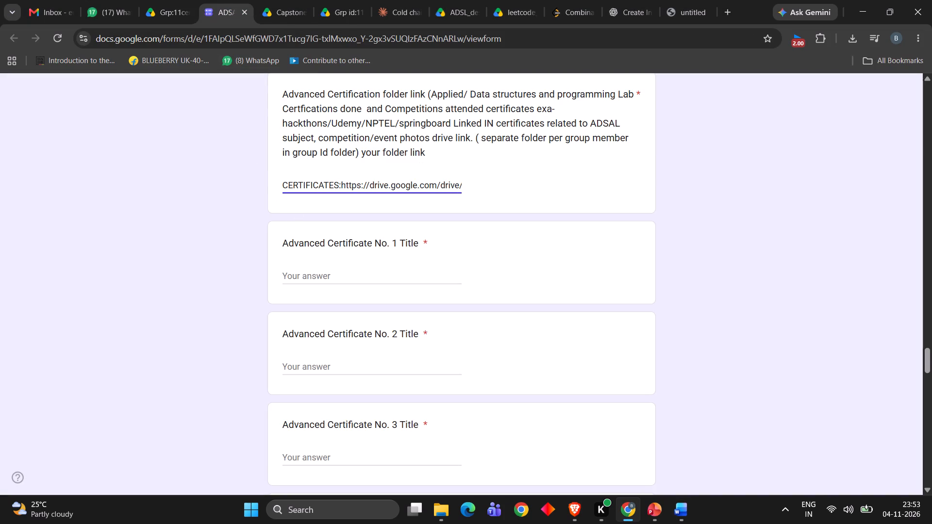
click(316, 268)
key(shift+a)
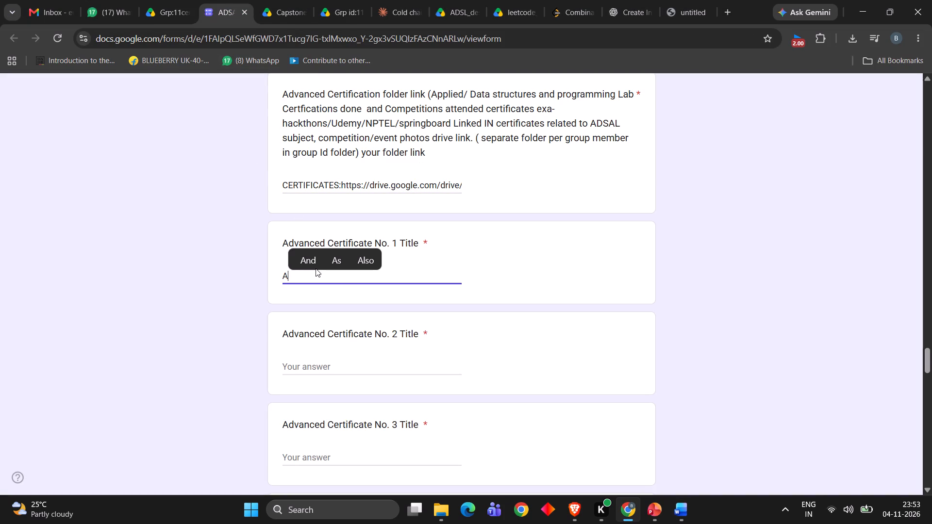
text(dva)
text(nce)
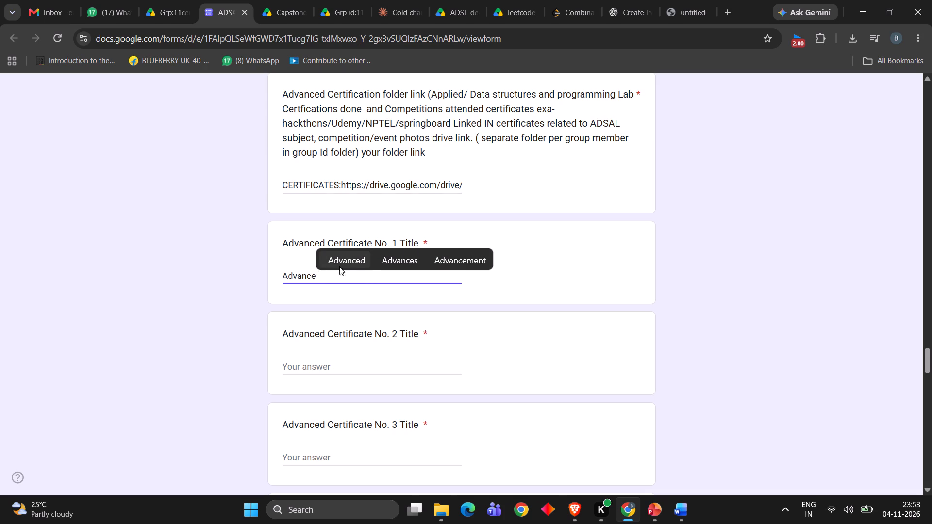
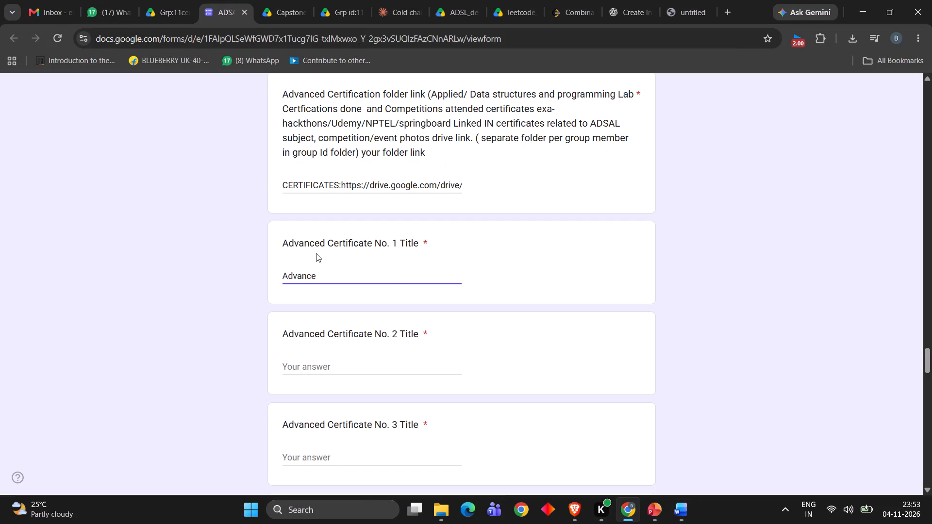
Extend the Advanced Certificate No. 1 Title answer to read "Advancce Data".
click(317, 268)
key(BackSpace)
text(ce)
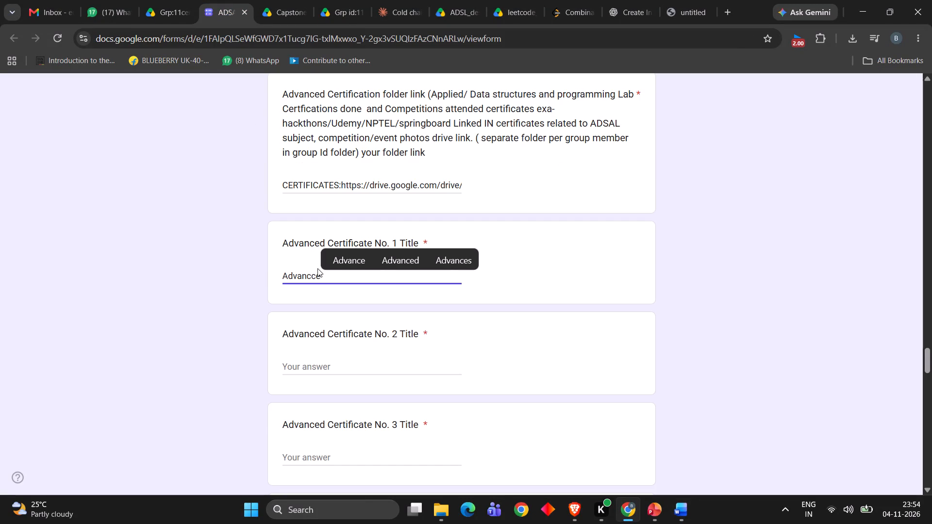
key(space)
text(Data)
text(str)
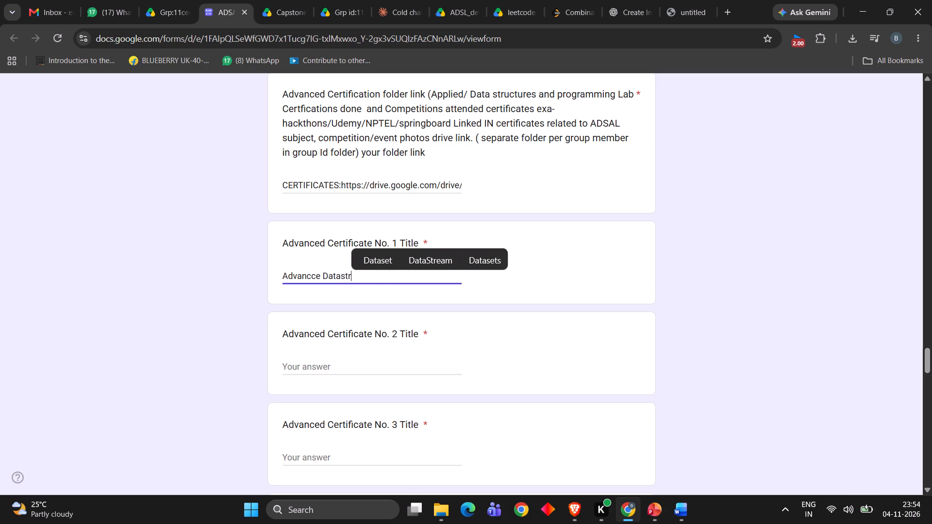
text(uc)
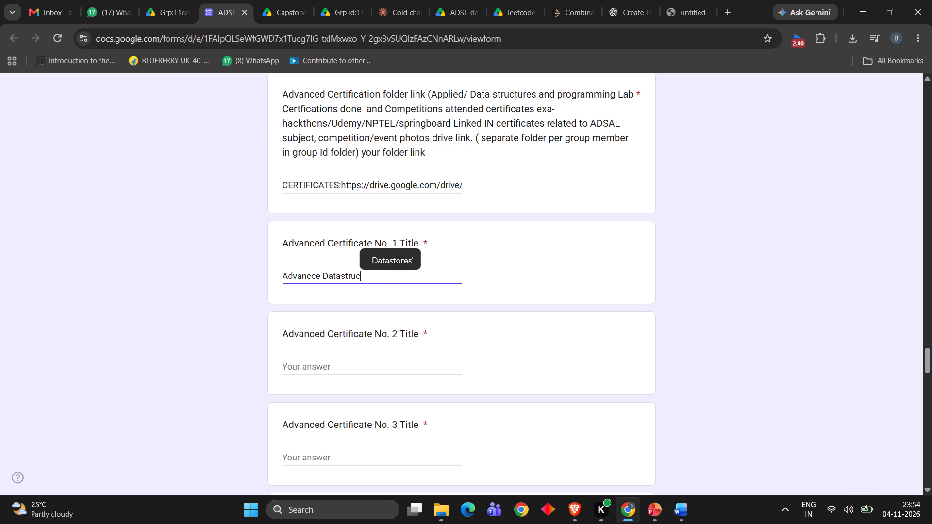
key(BackSpace)
key(BackSpace)
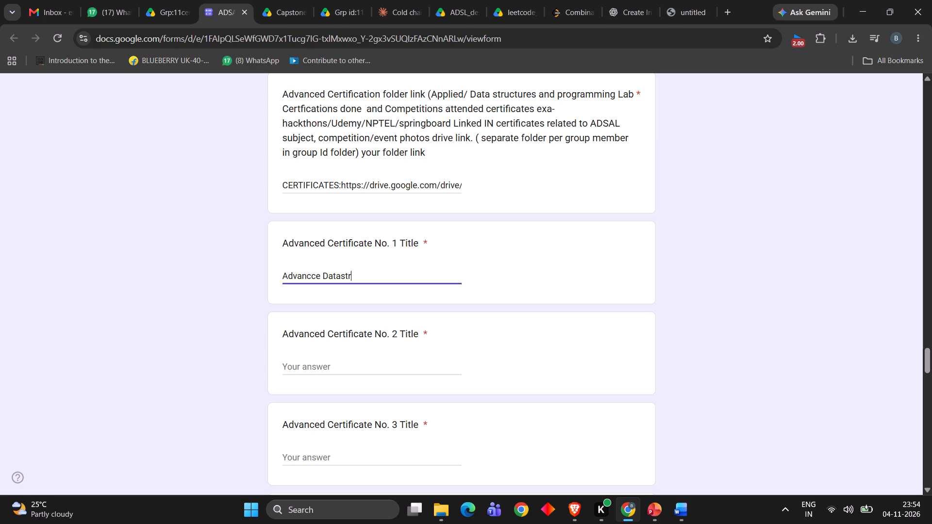
text(ucture)
key(BackSpace)
key(BackSpace)
key(BackSpace)
key(BackSpace)
key(BackSpace)
key(BackSpace)
key(BackSpace)
key(BackSpace)
key(BackSpace)
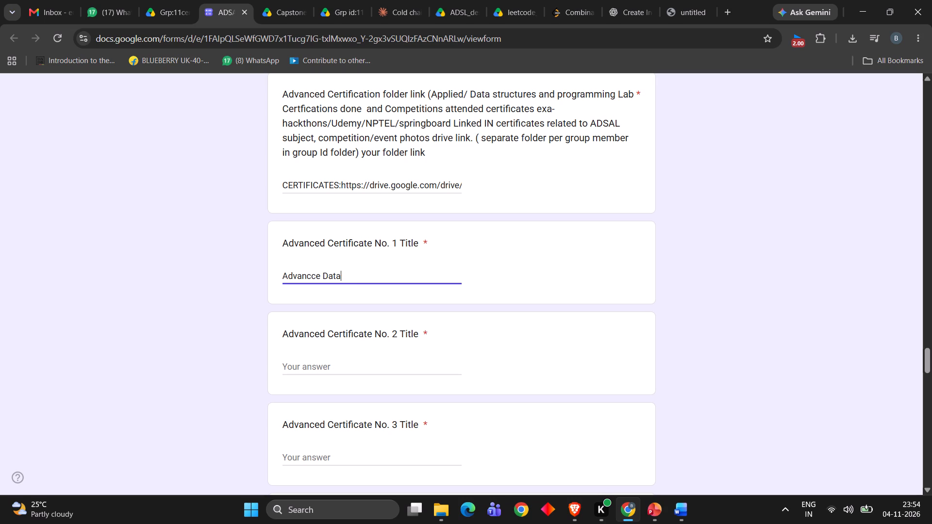
Open Advance_Datastructure_course.pdf from the Grp:11certificate_ADSL folder in Google Drive to check the exact course title.
key(alt+Tab)
key(alt+Tab)
click(150, 8)
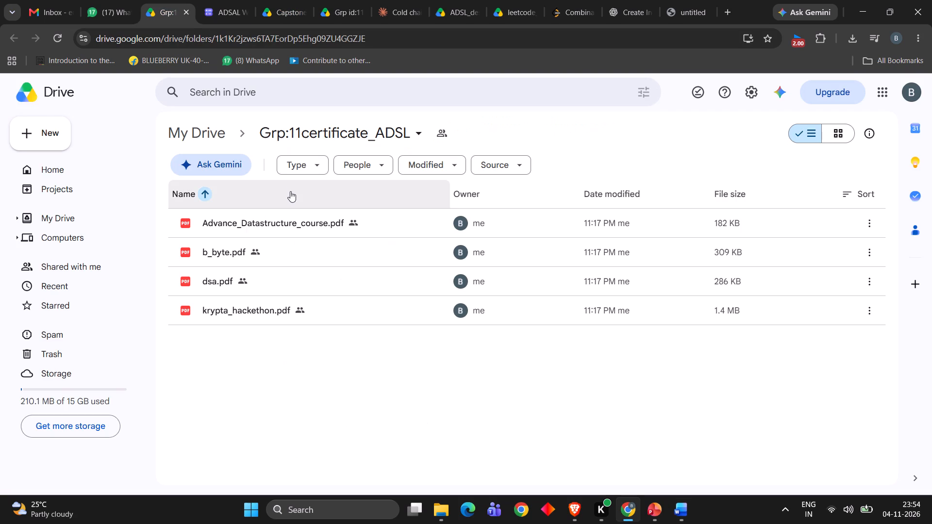
click(289, 221)
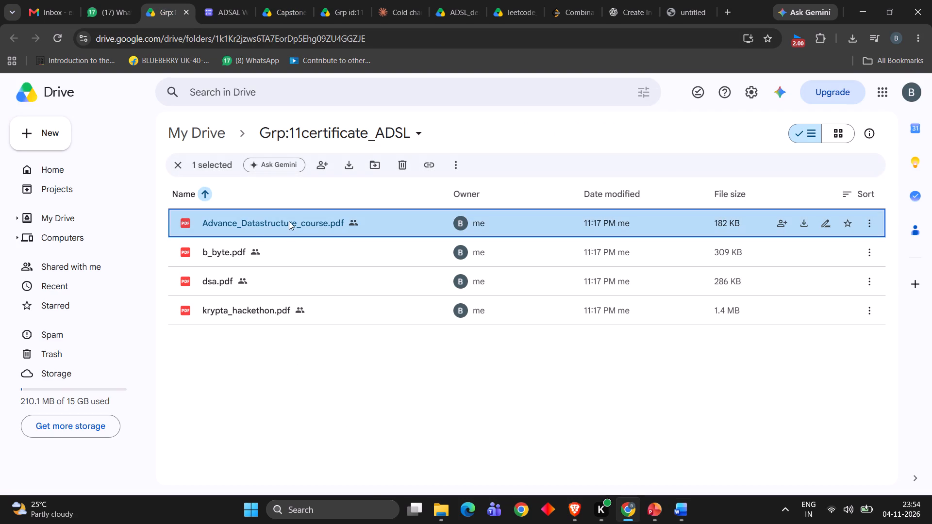
double_click(258, 221)
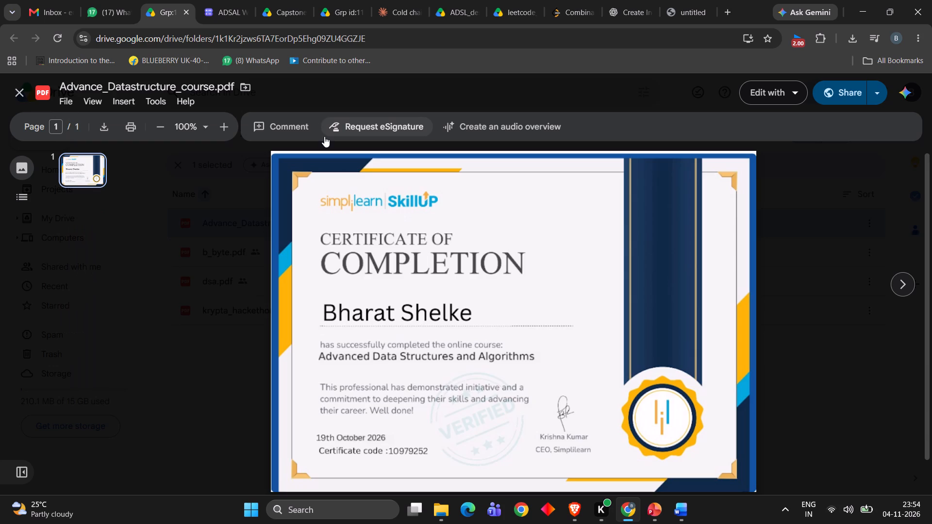
Return to the survey form and complete the Advanced Certificate No. 1 Title as "Advancce Data Structures an Algorithm".
click(223, 1)
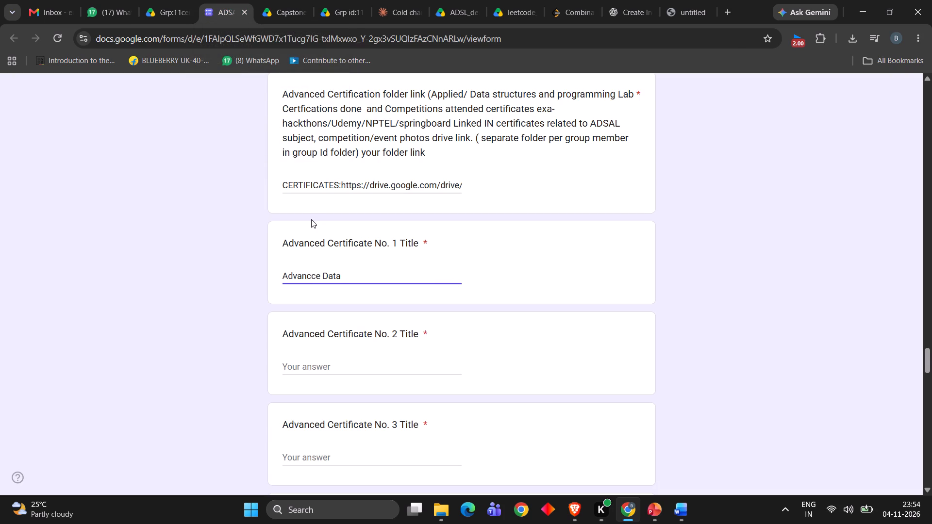
key(space)
text(St)
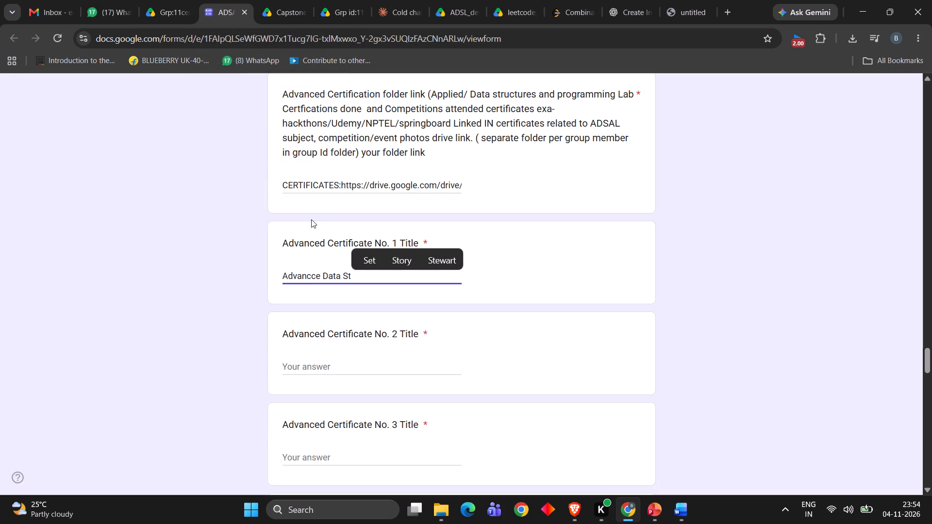
text(ru)
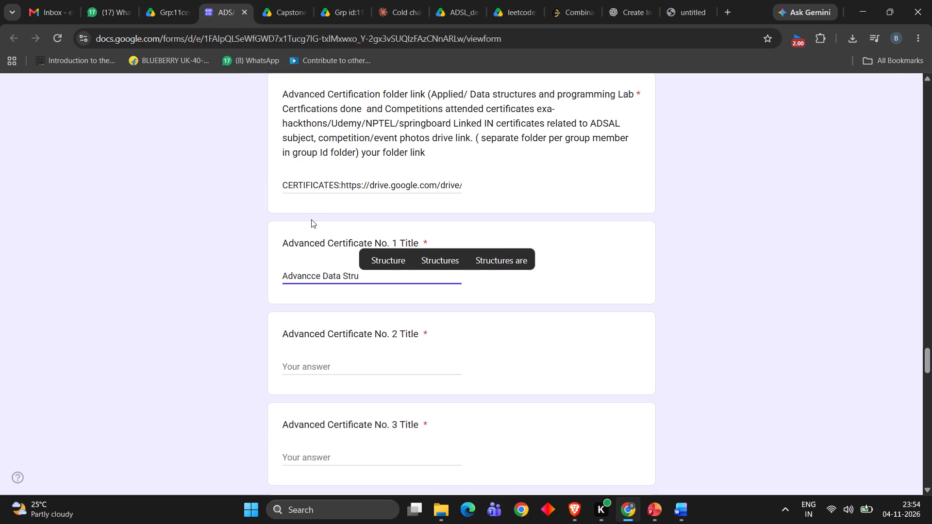
click(435, 261)
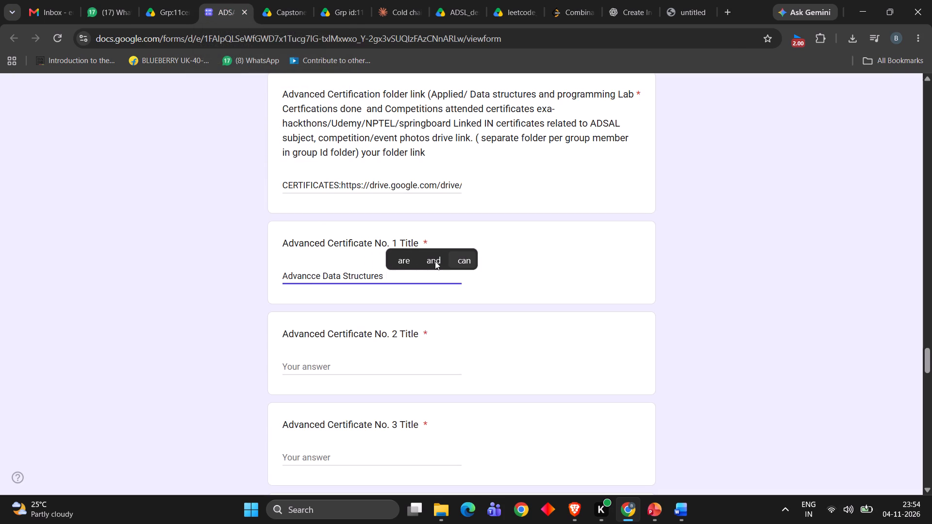
text(an a)
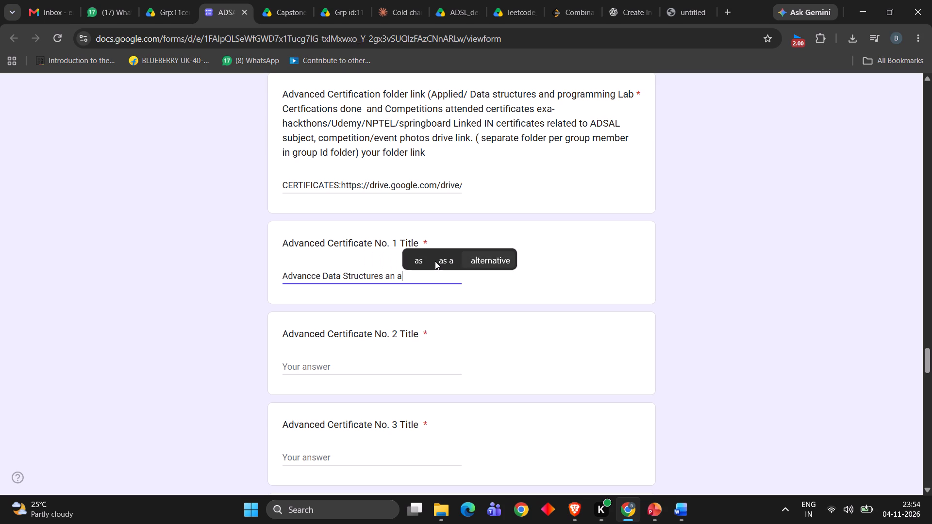
key(BackSpace)
text(Algori)
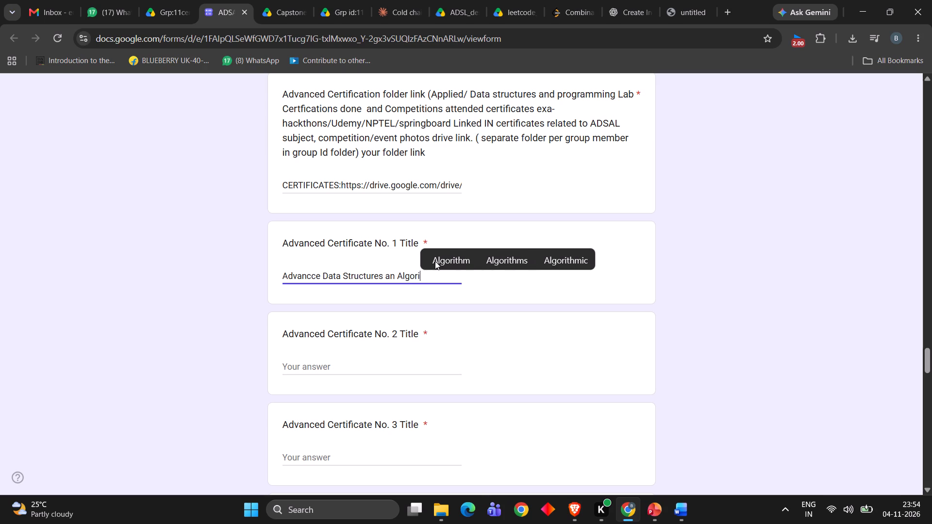
click(435, 261)
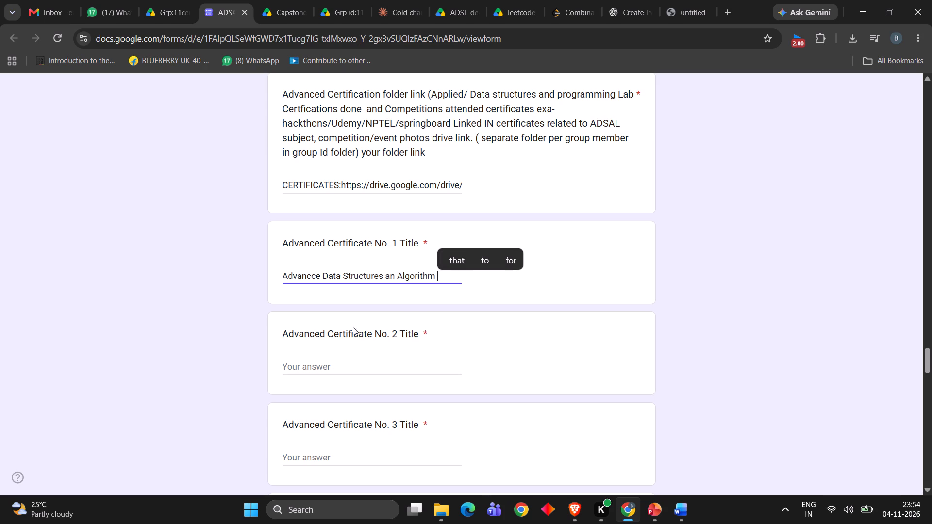
For the Advanced Certificate No. 2 Title, go back to Google Drive and close the open certificate to reach the folder's file list.
click(336, 365)
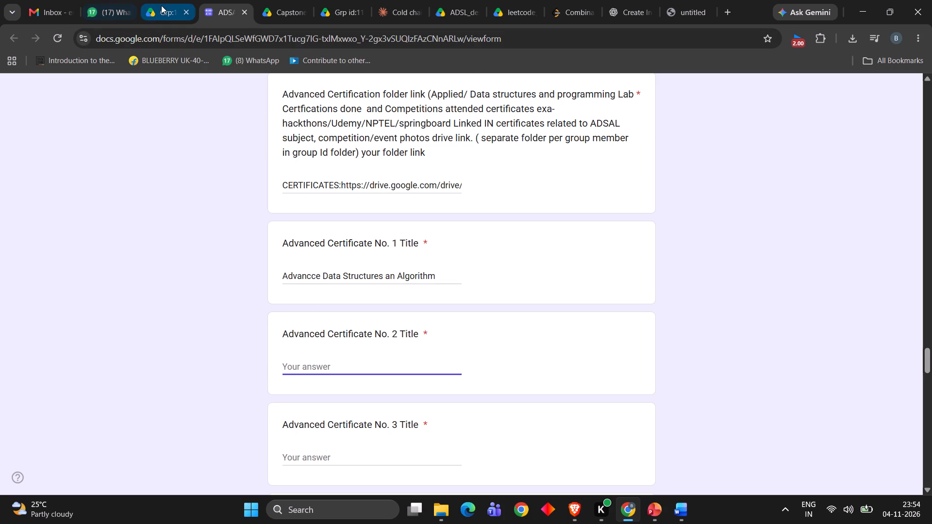
click(161, 5)
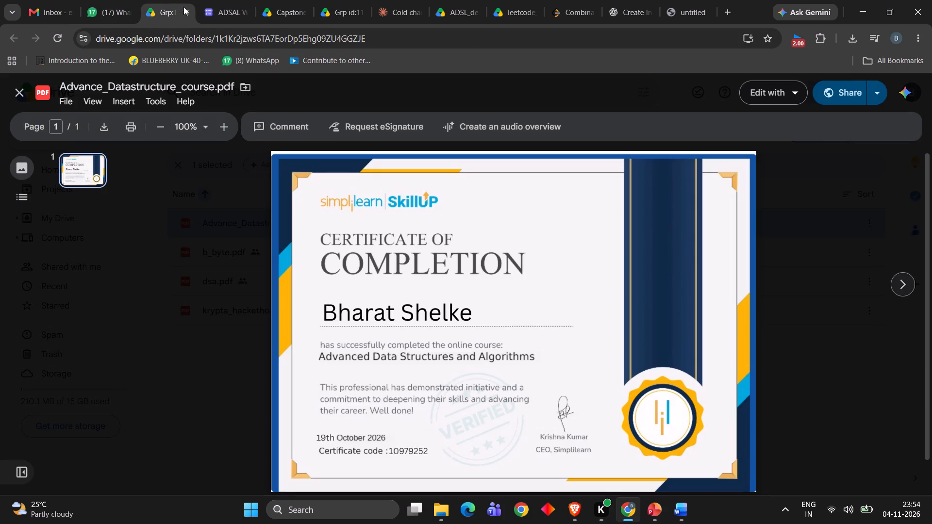
click(25, 100)
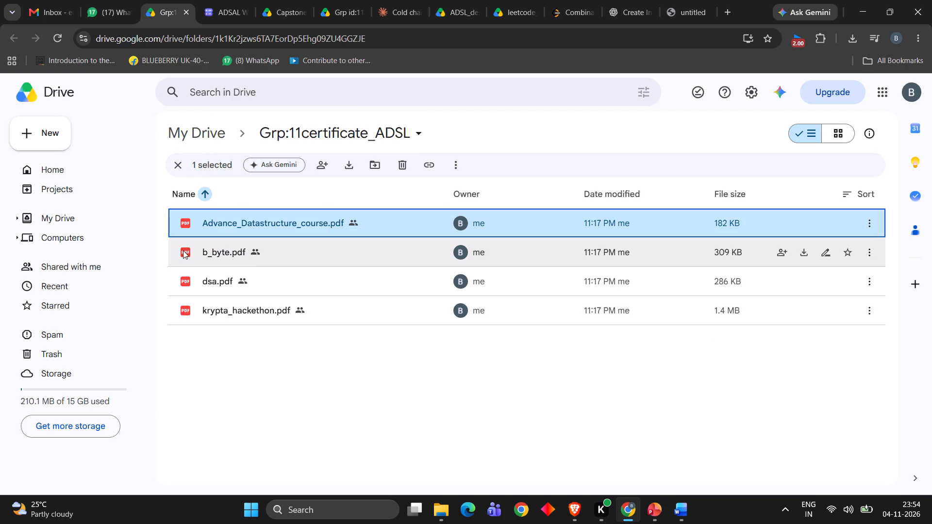
Open b_byte.pdf from the Grp:11certificate_ADSL folder to check the certificate's title.
double_click(220, 250)
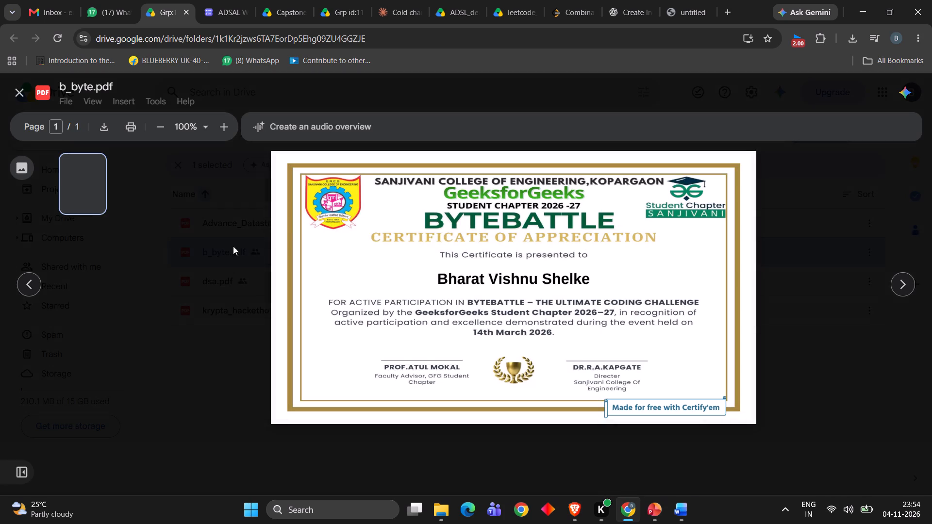
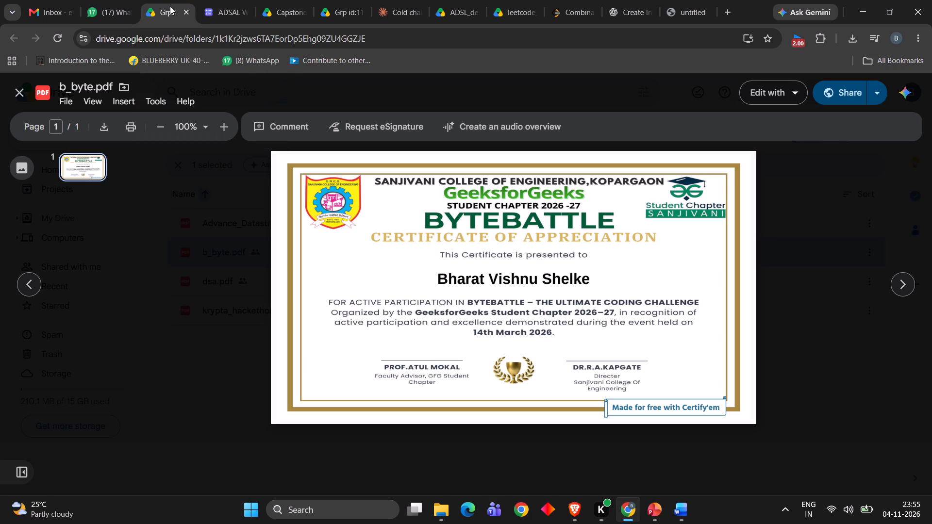
Return from the b_byte.pdf certificate to the survey form's Advanced Certificate No. 2 Title answer.
click(217, 5)
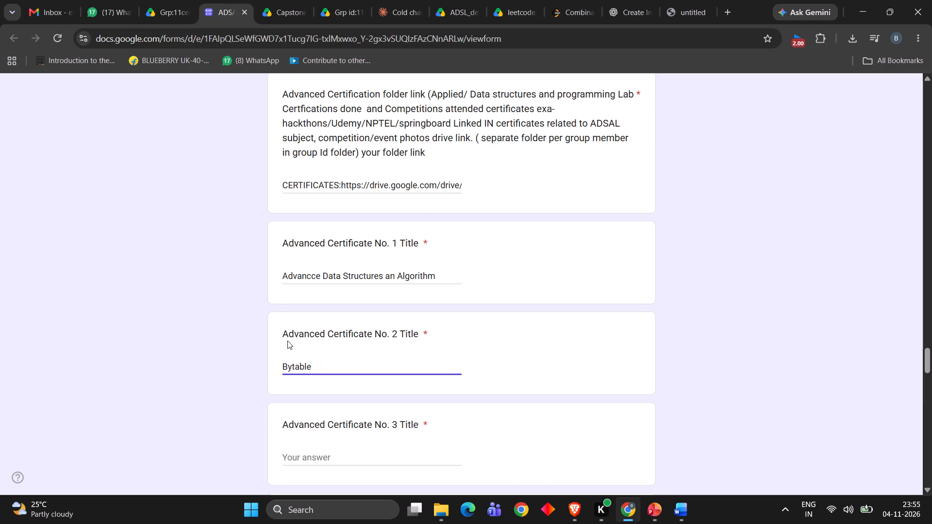
Correct the Advanced Certificate No. 2 Title answer to "Bytebattle", checking the spelling against b_byte.pdf in Google Drive.
key(BackSpace)
key(BackSpace)
key(BackSpace)
key(BackSpace)
text(eba)
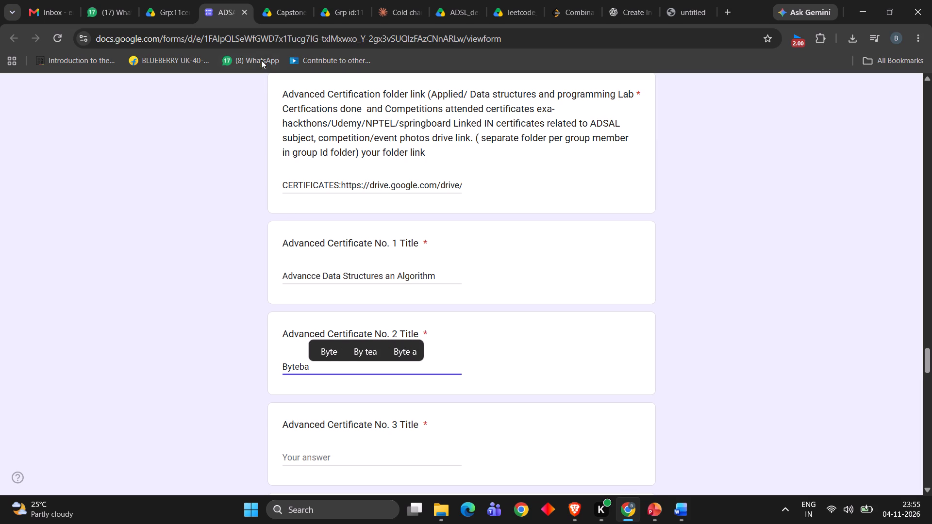
click(175, 0)
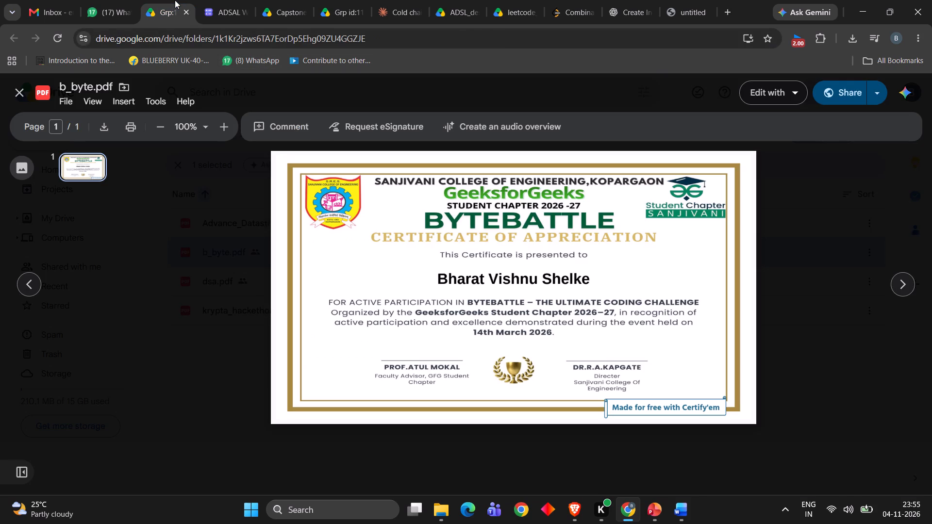
click(212, 7)
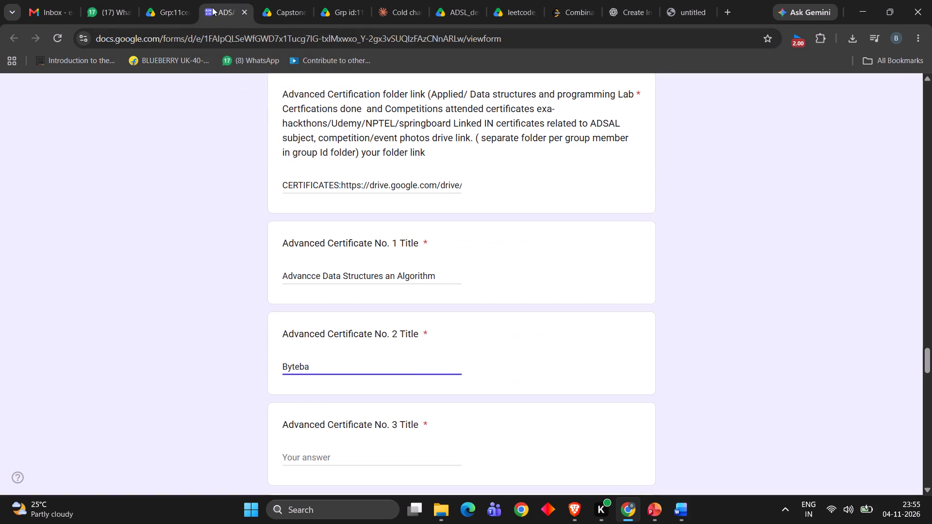
text(ttle)
Recheck the b_byte.pdf certificate and complete the Advanced Certificate No. 2 Title as "Bytebattle-the ultimate coding challenge".
click(166, 1)
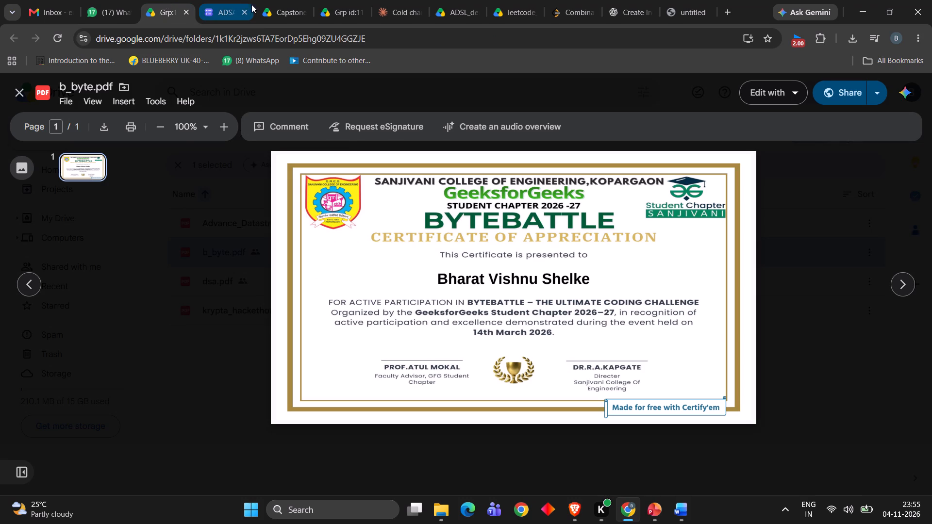
click(216, 5)
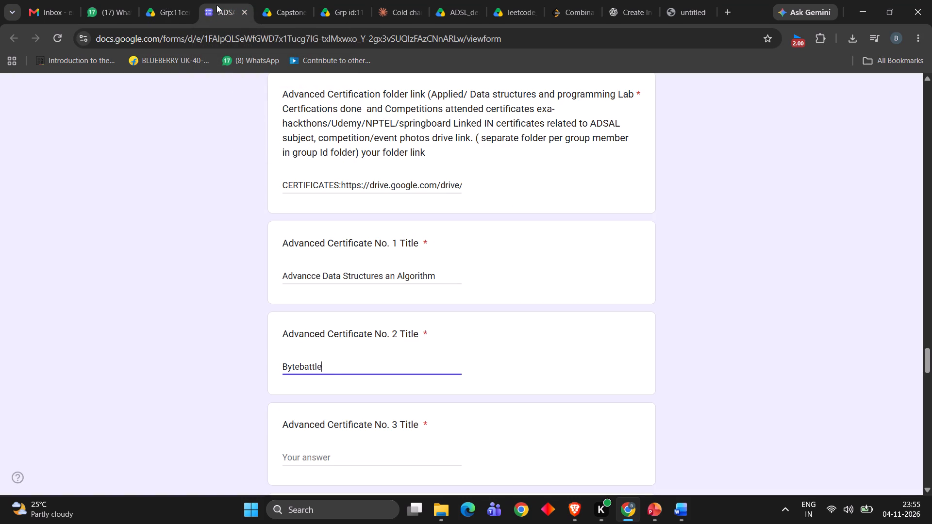
key(minus)
text(the ul)
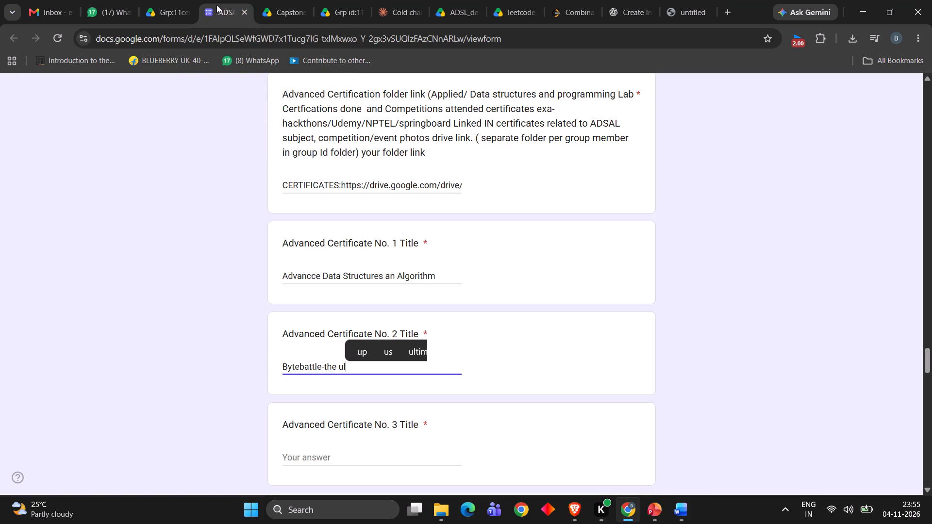
text(timate)
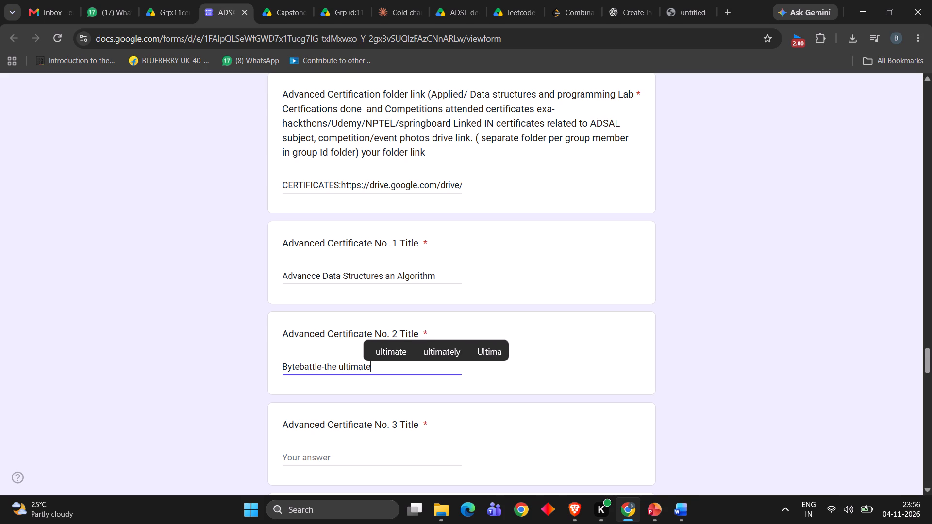
key(space)
text(coding)
key(space)
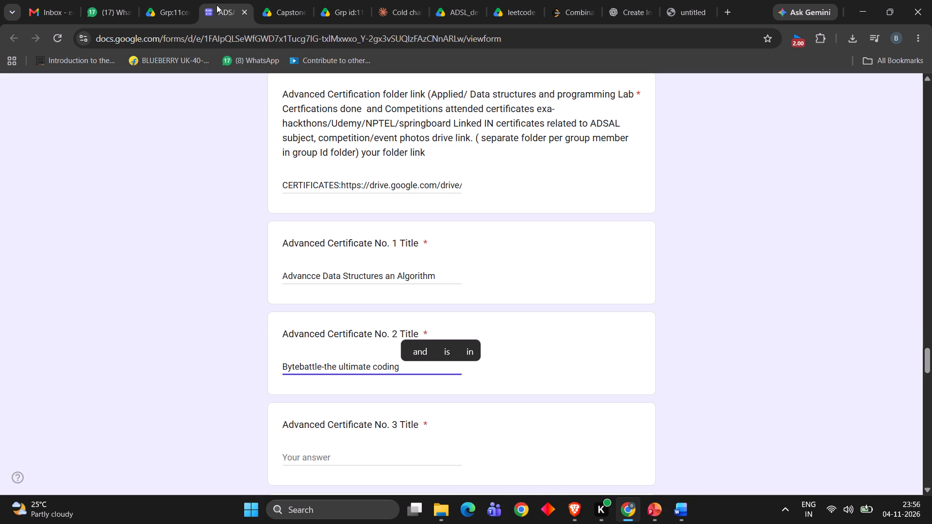
text(chan)
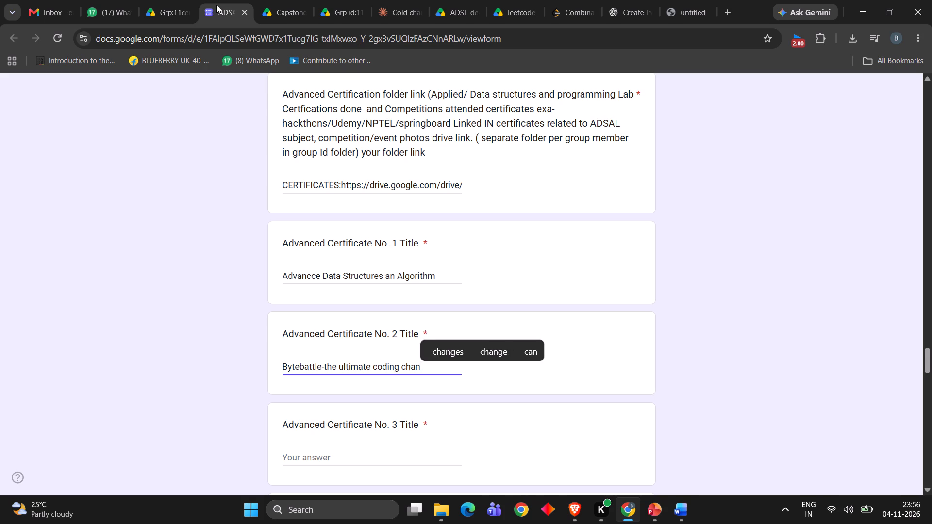
key(BackSpace)
text(lange)
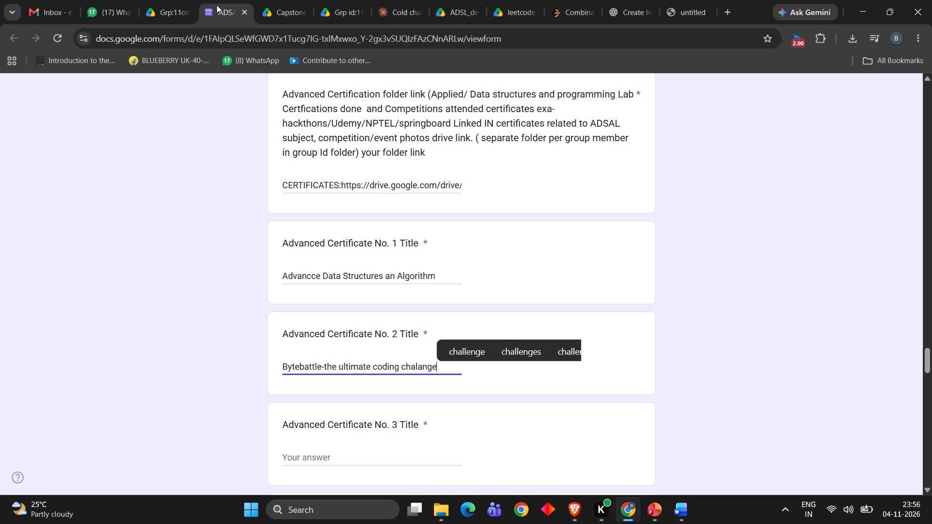
click(470, 350)
For the Advanced Certificate No. 3 Title, close b_byte.pdf in Google Drive and open dsa.pdf to read the event title.
scroll(416, 432, down, 1)
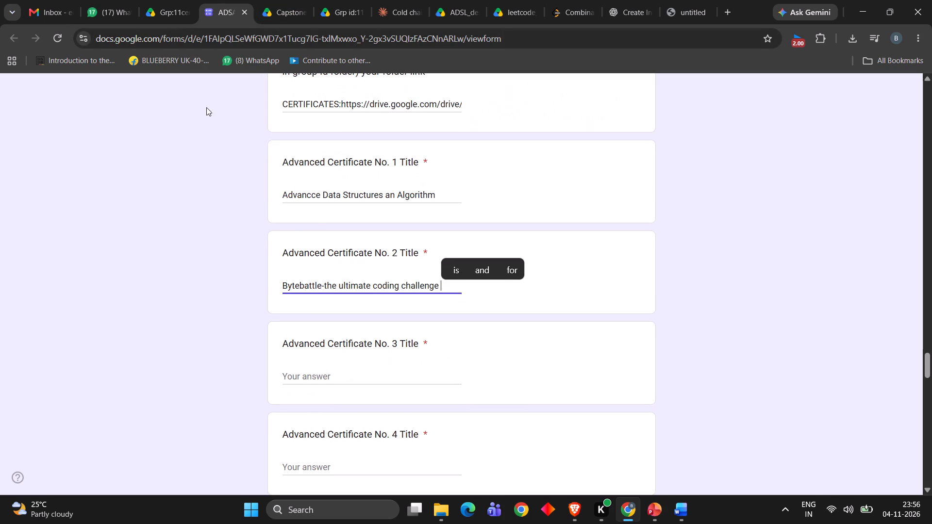
click(170, 0)
click(16, 89)
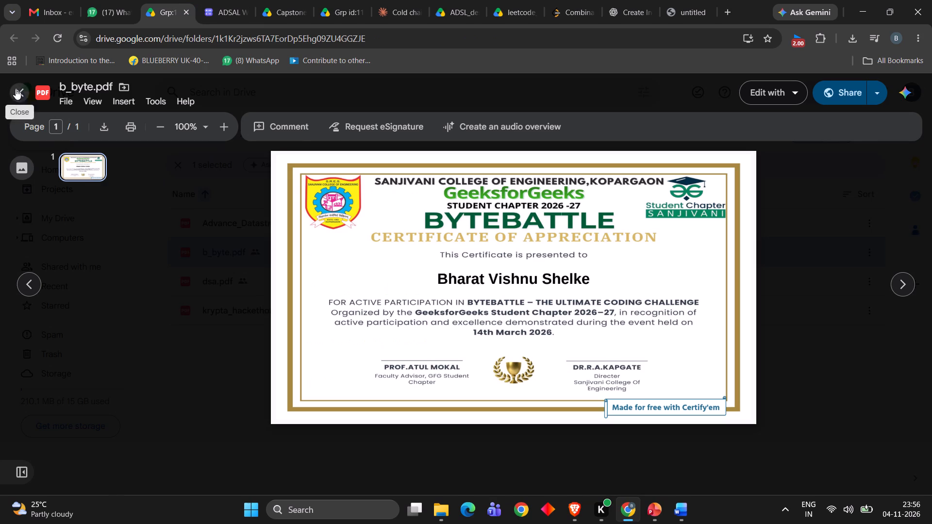
double_click(207, 286)
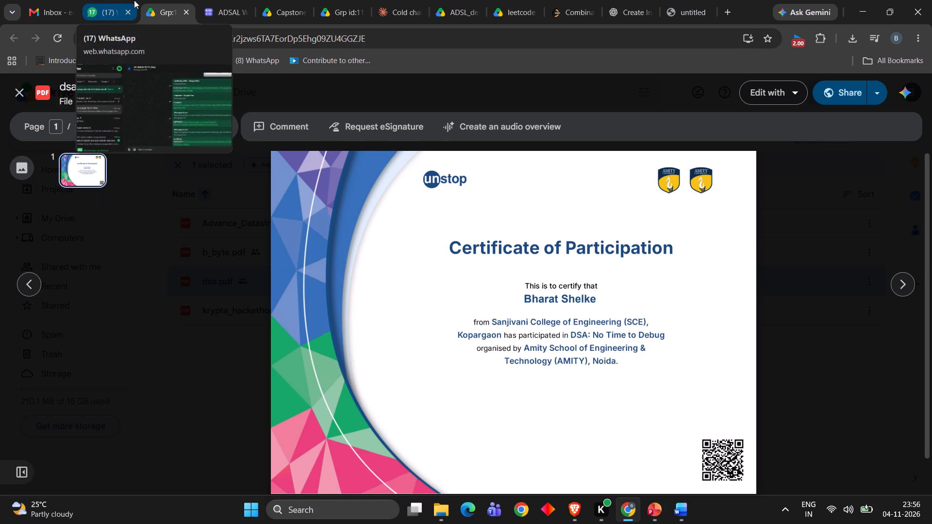
Return to the survey form and enter "DSA:no time to den" as the Advanced Certificate No. 3 Title.
click(223, 0)
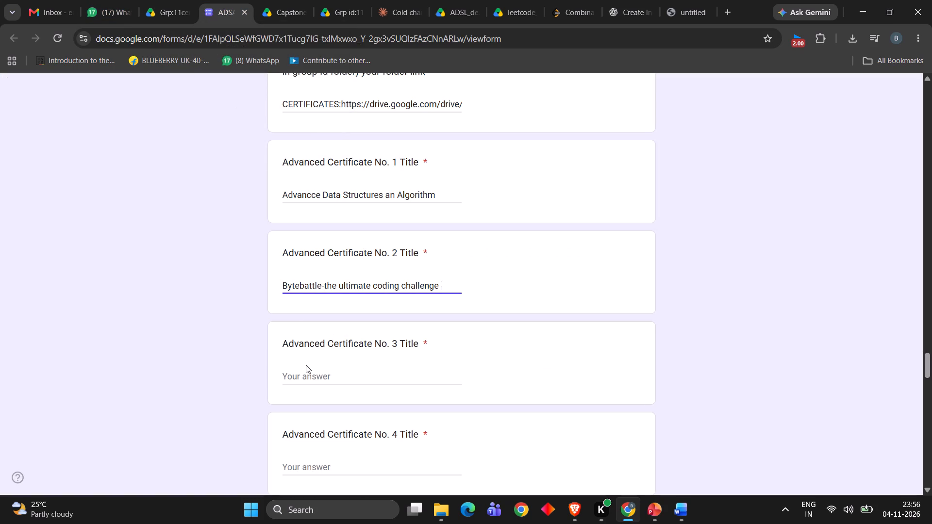
click(308, 369)
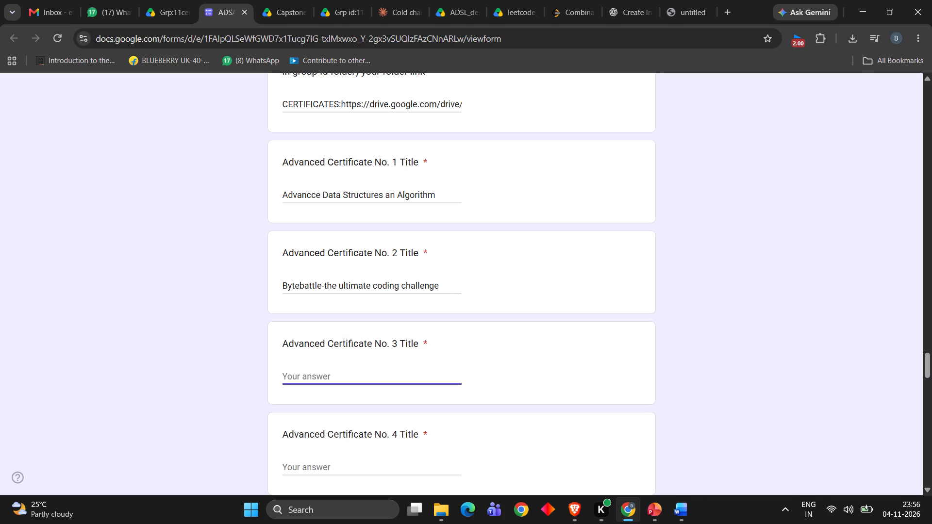
text(DSA)
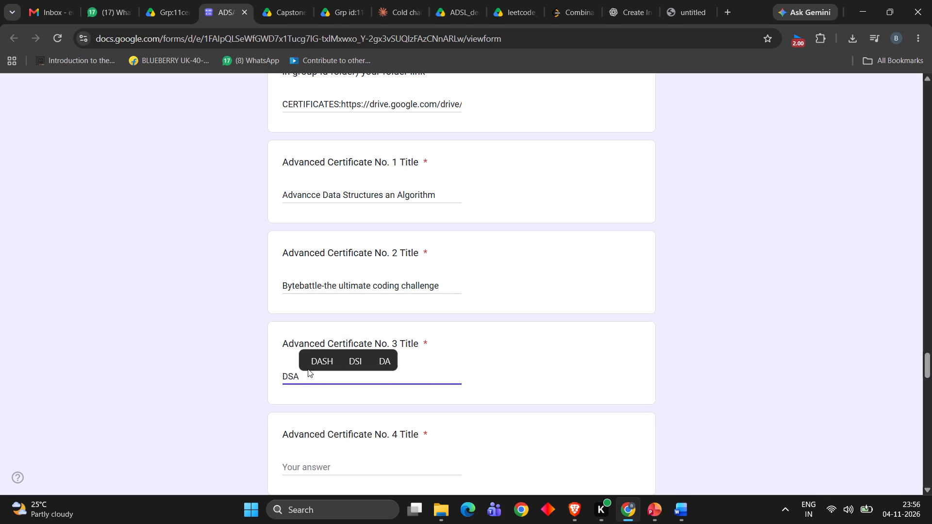
key(Return)
key(Return)
key(Return)
key(Return)
key(Return)
key(Return)
key(Return)
key(Return)
key(Return)
key(Return)
key(Return)
key(Return)
key(Return)
key(Return)
key(Return)
key(Return)
key(Return)
key(Return)
key(Return)
key(Return)
key(semicolon)
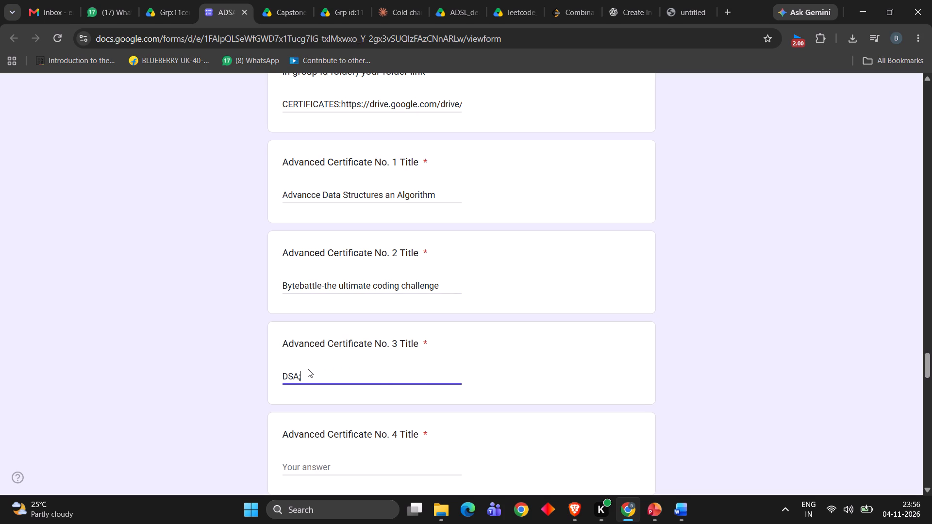
key(BackSpace)
key(shift+colon)
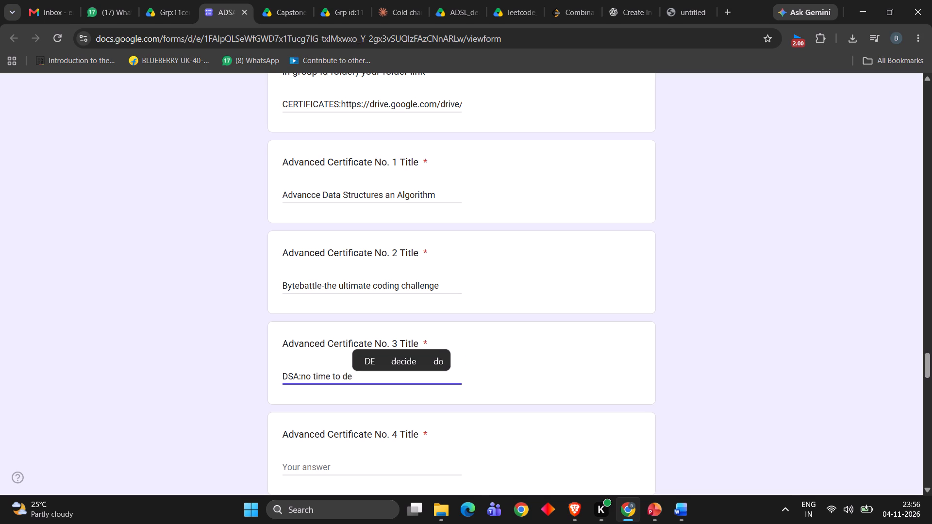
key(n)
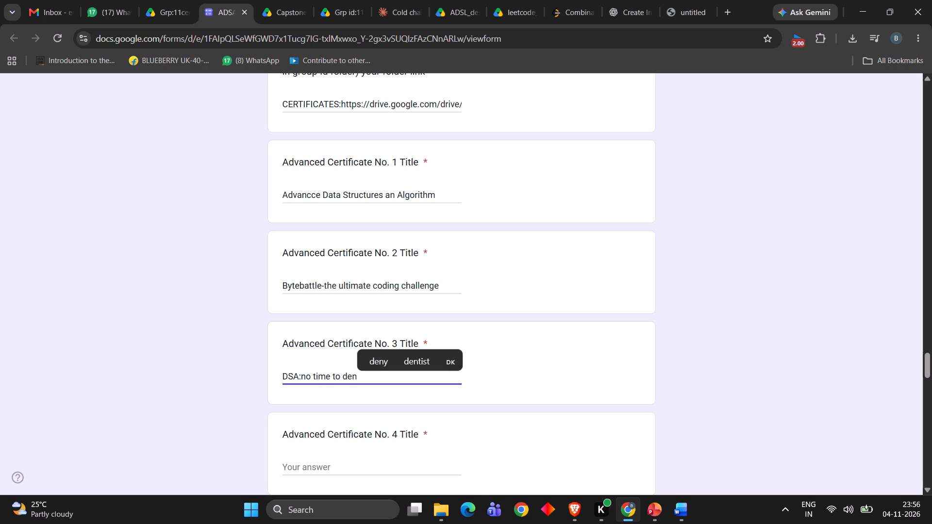
Correct the ending of the Advanced Certificate No. 3 Title answer so it reads "DSA:no time to debug".
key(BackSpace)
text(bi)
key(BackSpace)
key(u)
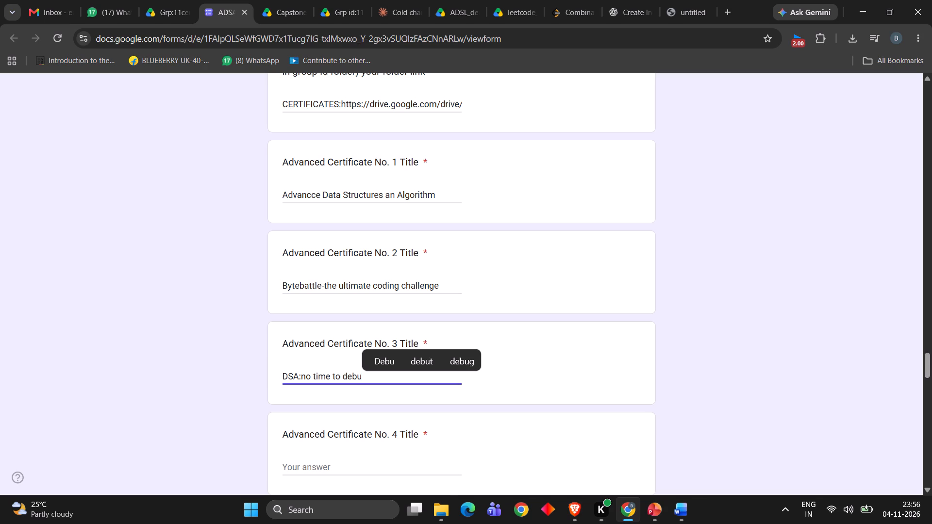
click(465, 364)
Enter "krypta" as the Advanced Certificate No. 4 Title and proceed to the Leetcode questions.
scroll(384, 410, down, 1)
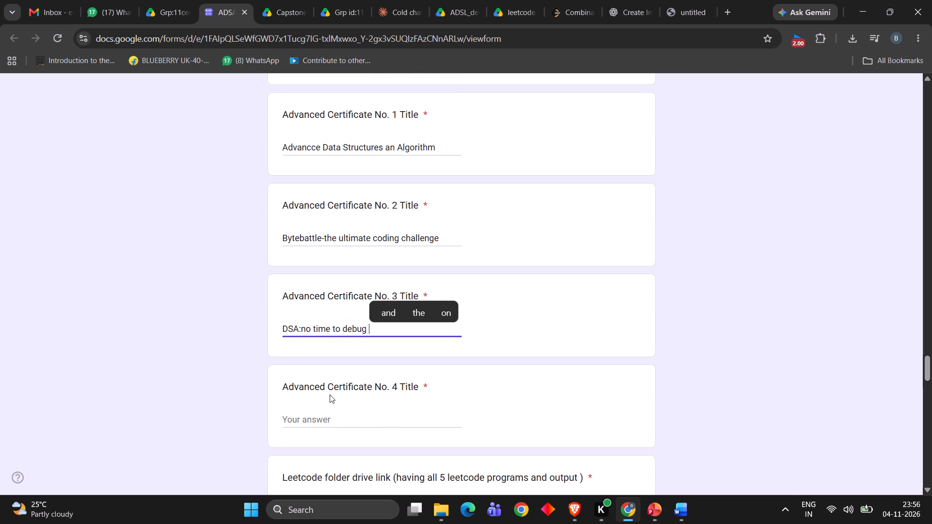
click(329, 414)
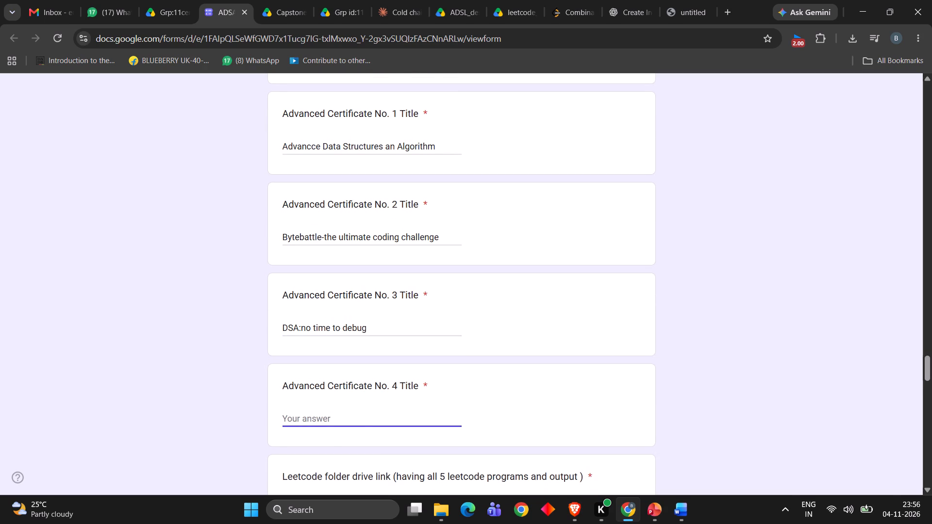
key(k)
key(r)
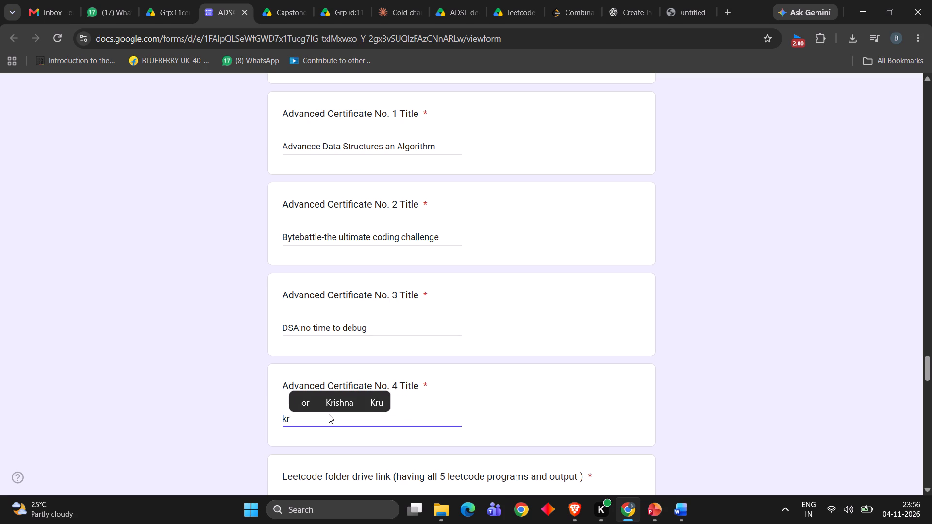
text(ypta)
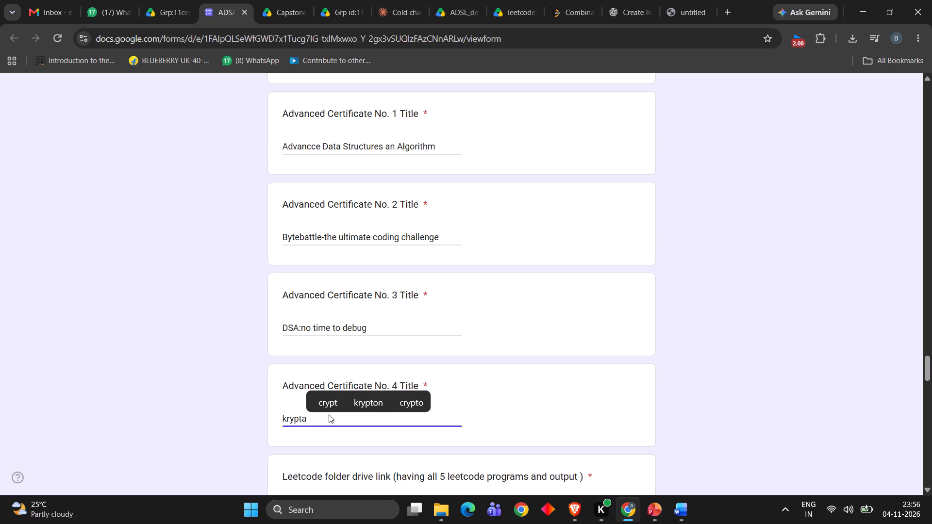
scroll(329, 414, down, 4)
scroll(365, 455, down, 1)
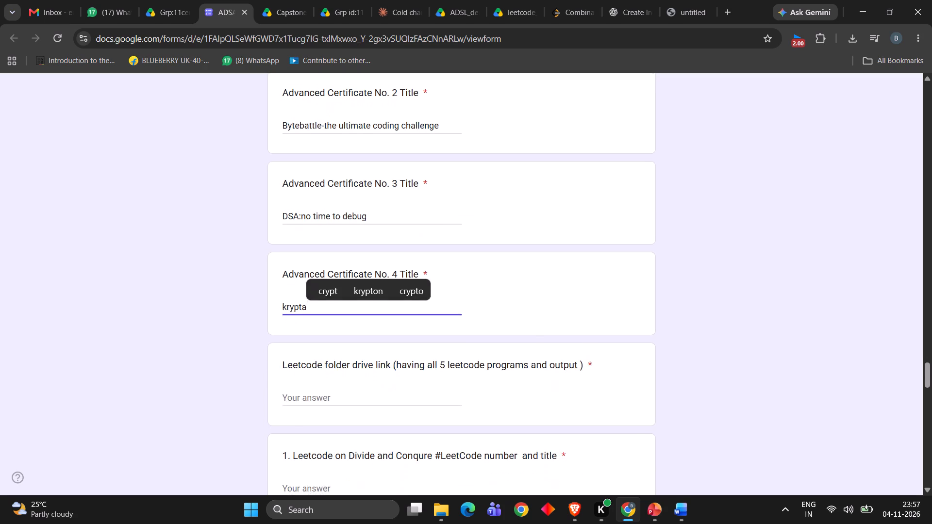
scroll(365, 455, down, 2)
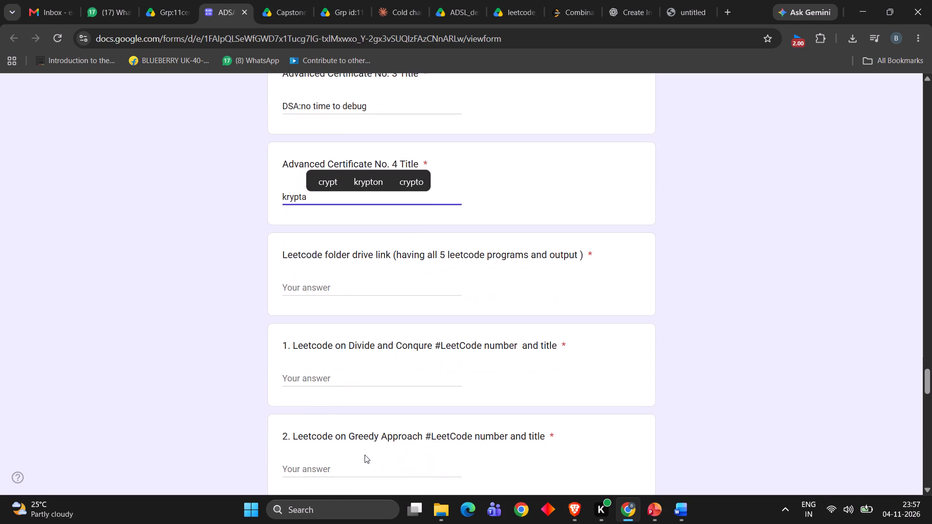
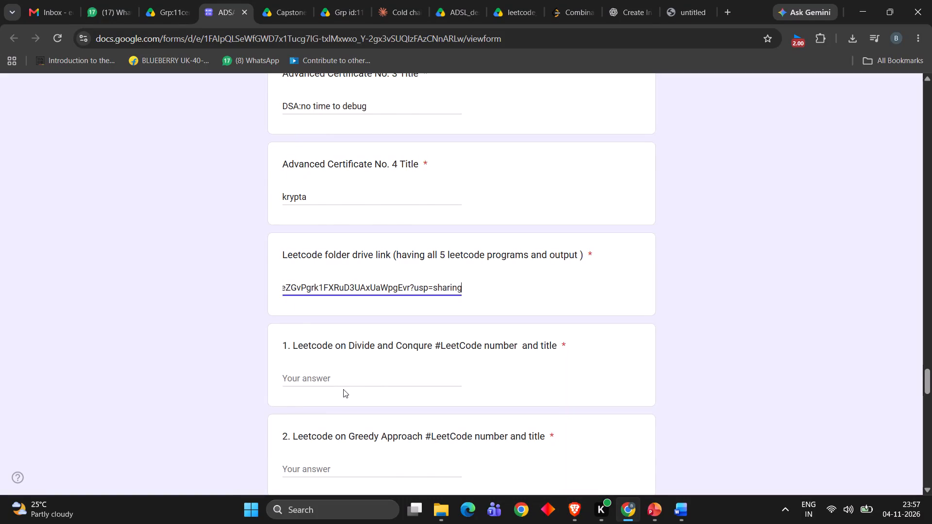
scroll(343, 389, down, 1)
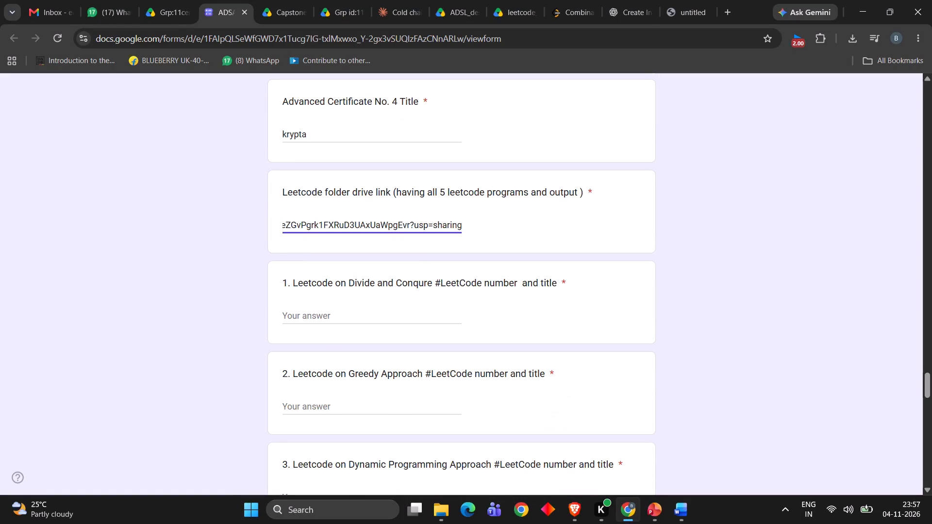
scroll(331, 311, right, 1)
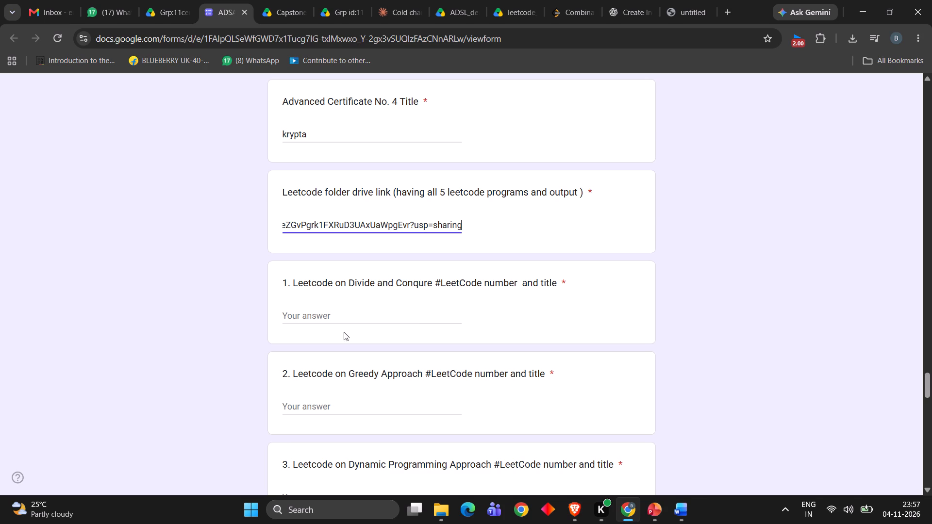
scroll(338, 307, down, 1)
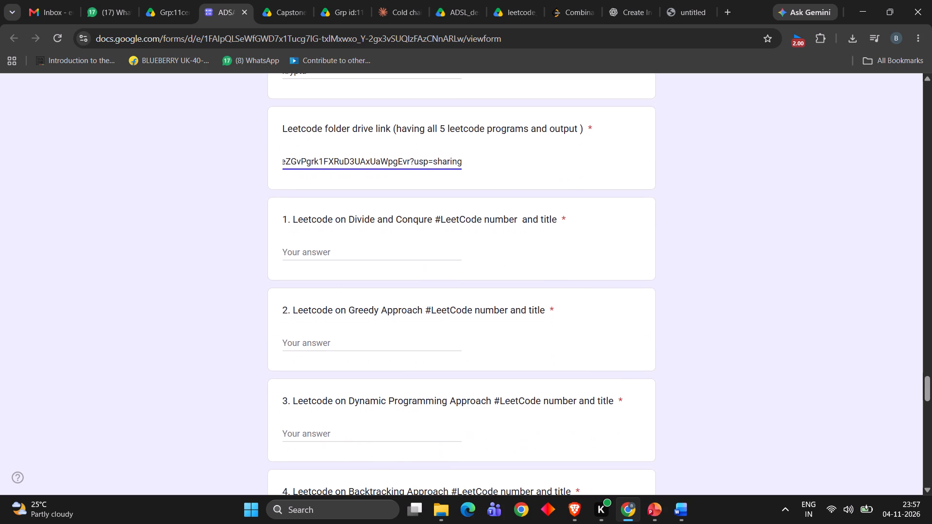
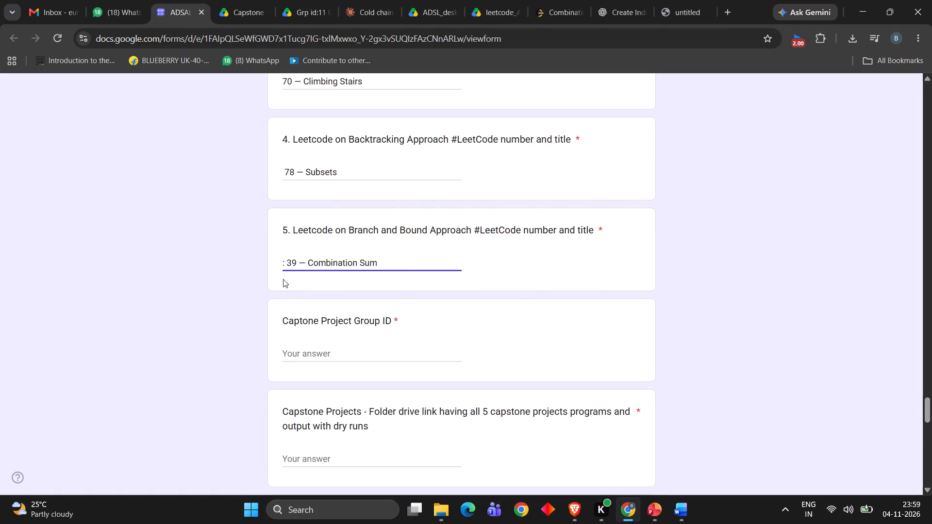
Remove the stray leading colon from the Branch and Bound Leetcode answer so it reads "39 – Combination Sum".
click(285, 264)
key(BackSpace)
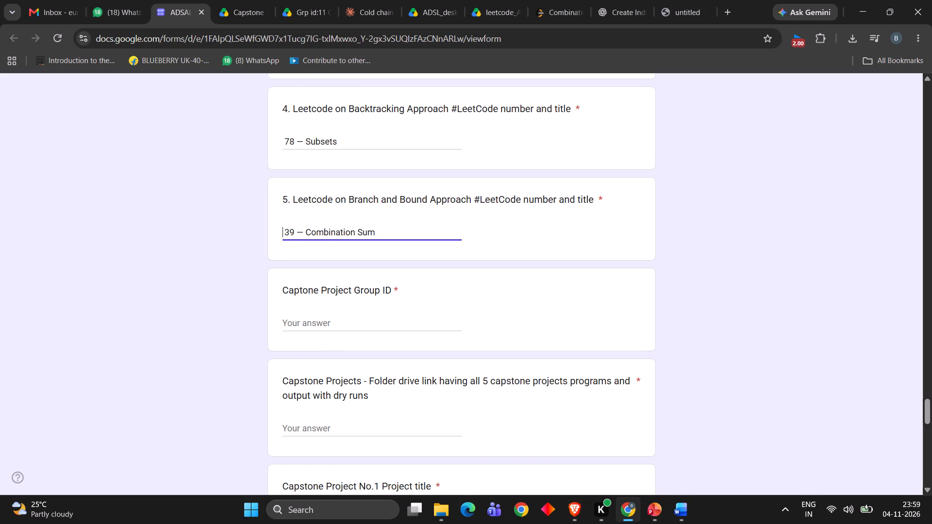
Begin the answer for the Capstone Project Group ID question.
click(322, 321)
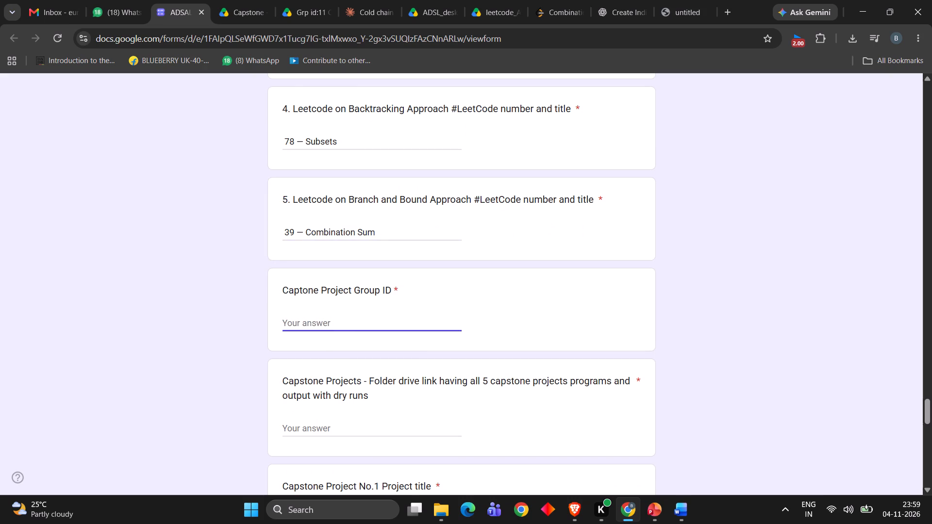
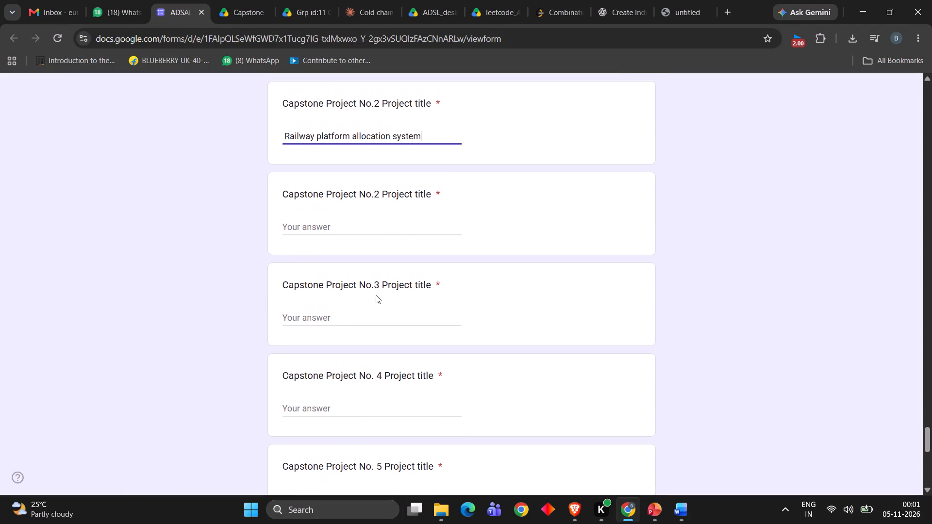
Start the answer for the second, still empty Capstone Project No.2 Project title question.
scroll(376, 295, down, 1)
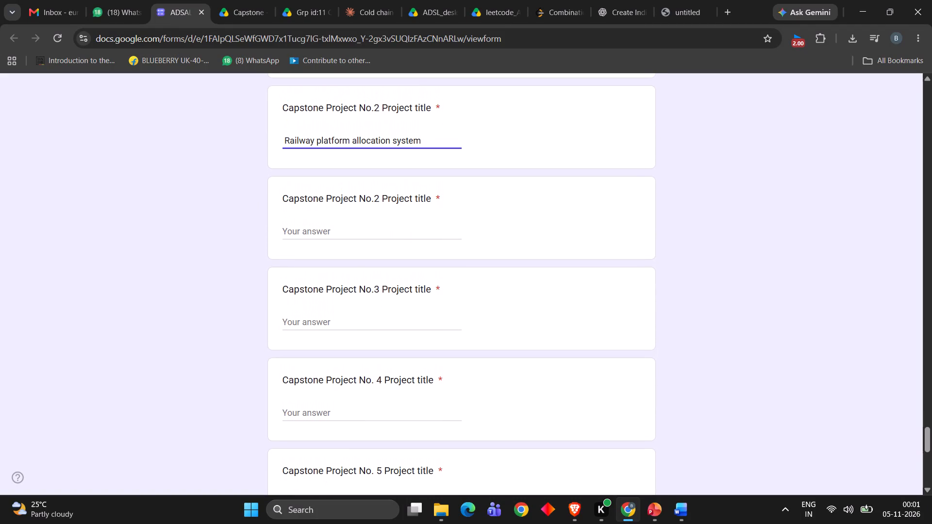
click(331, 228)
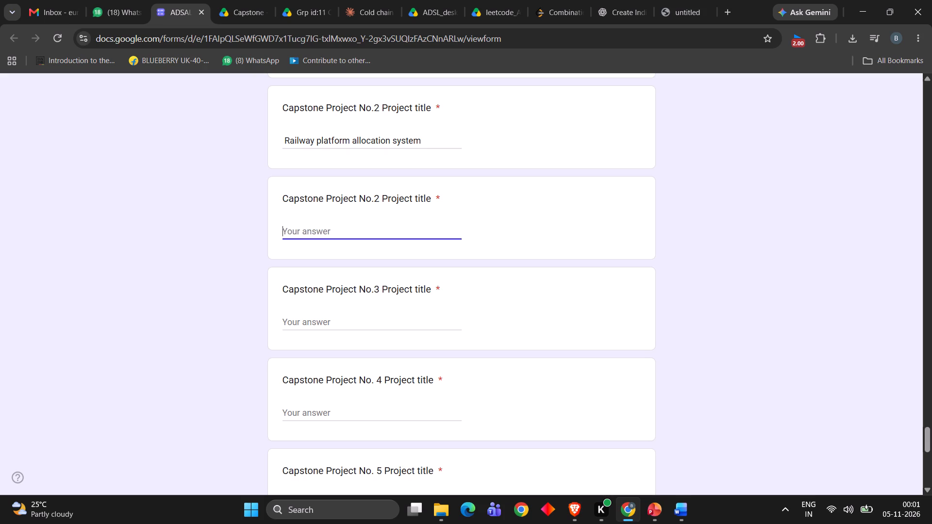
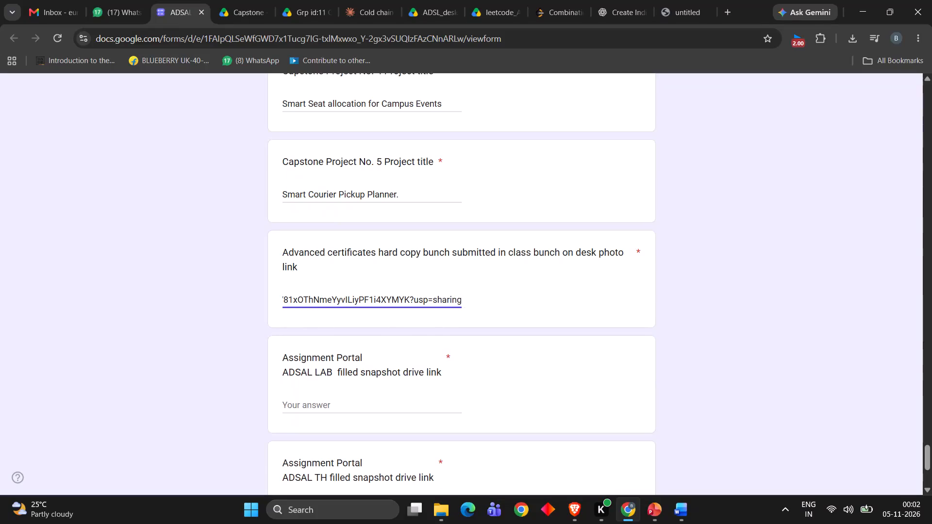
Check the remaining Assignment Portal snapshot link questions at the end of the survey form.
scroll(313, 297, down, 2)
scroll(345, 408, down, 1)
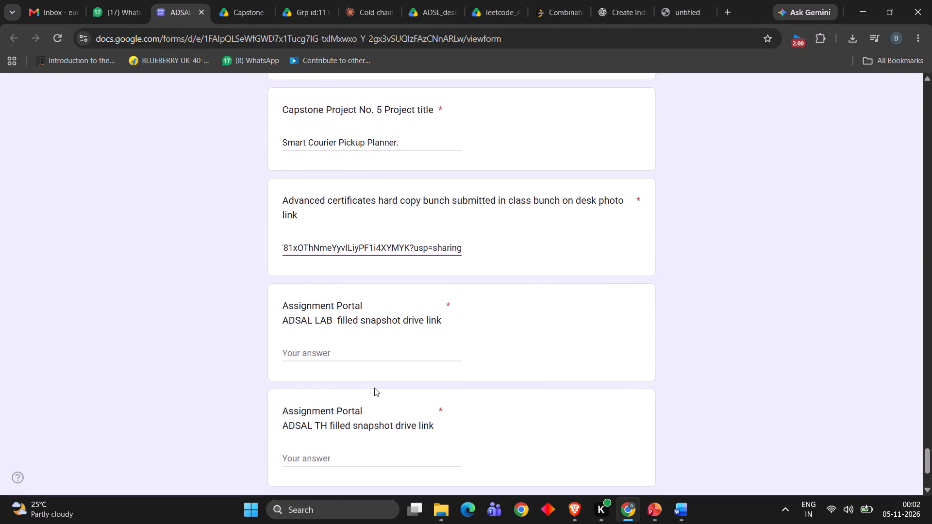
scroll(374, 388, down, 1)
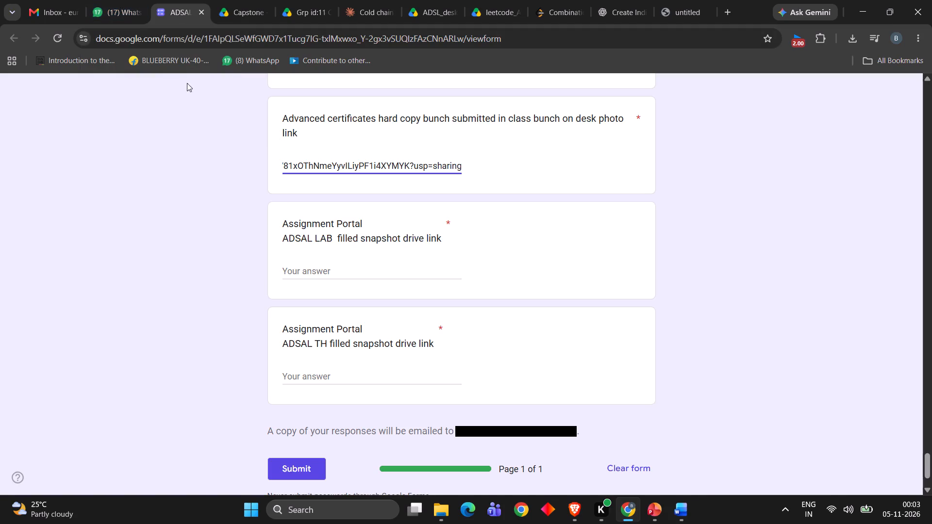
Minimize the survey form's browser window and the open document and presentation windows behind it.
click(859, 15)
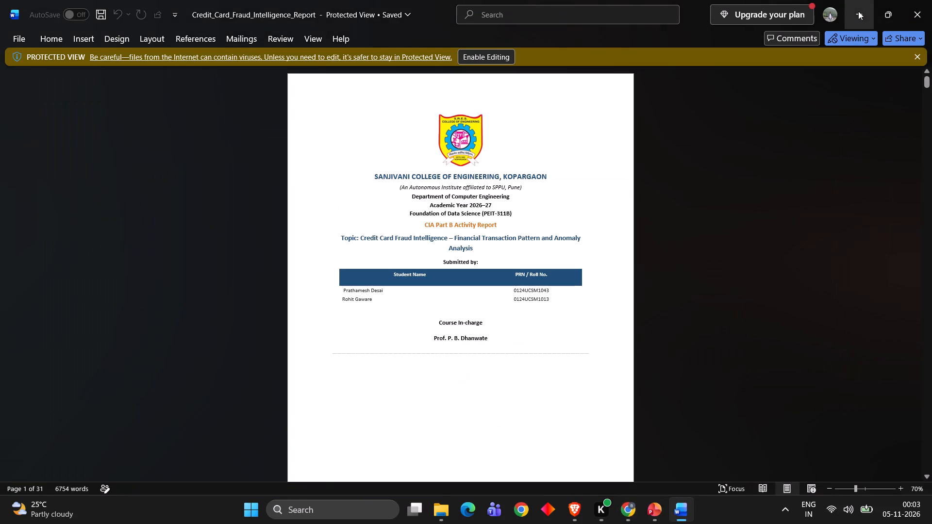
click(858, 11)
click(858, 11)
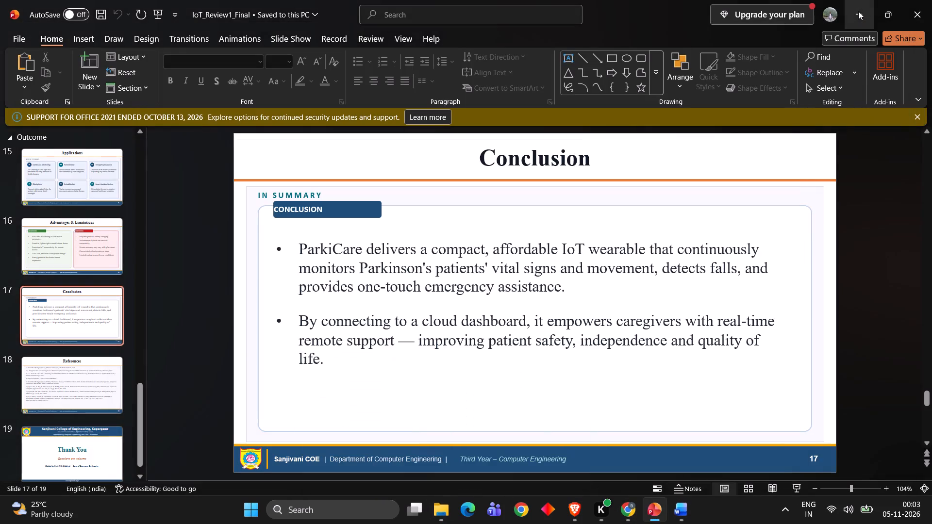
click(858, 11)
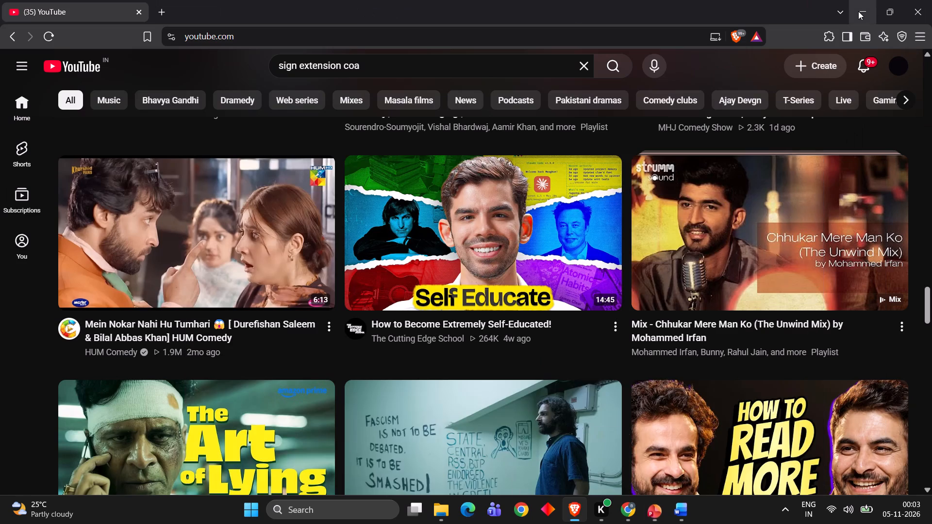
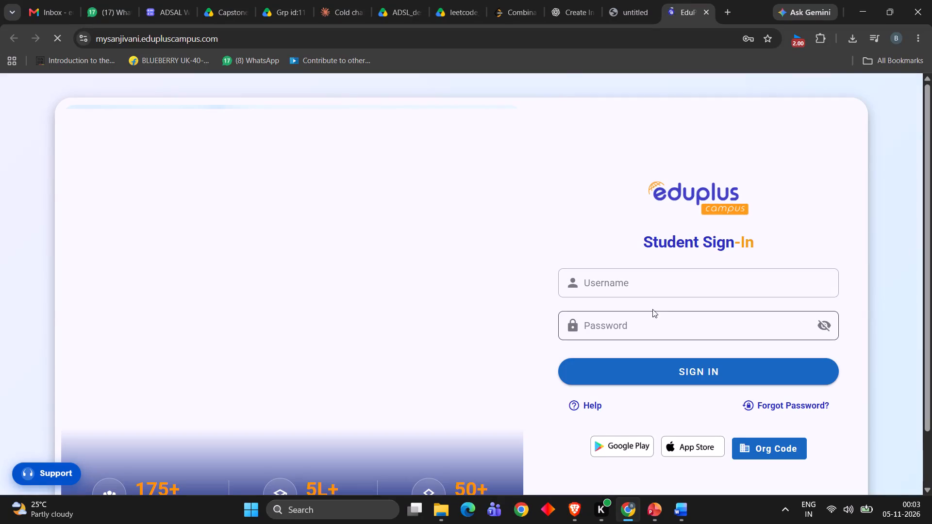
Start the Eduplus Campus student sign-in at the username field.
click(645, 284)
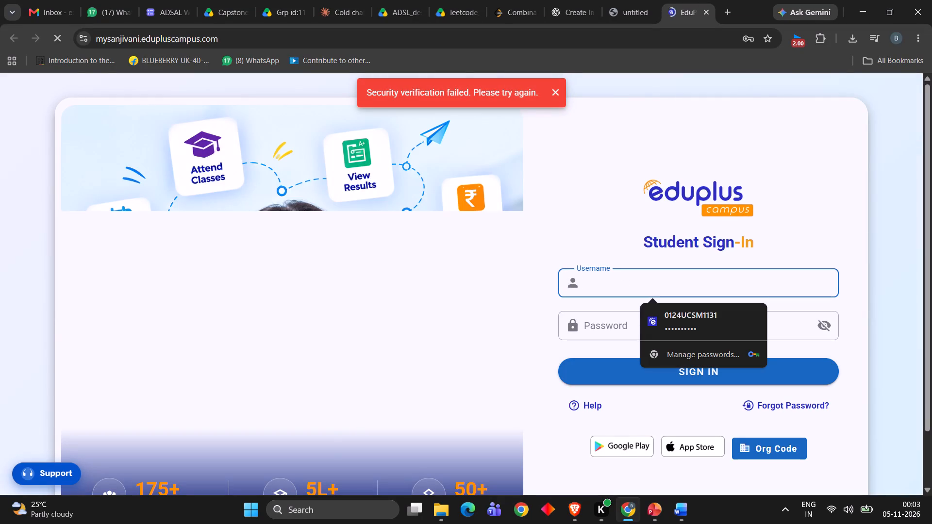
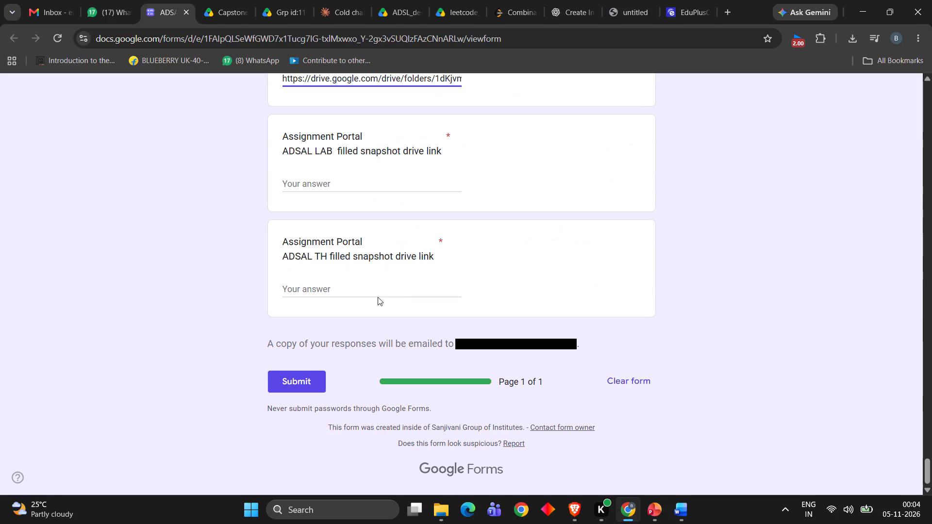
Review the survey answers already entered, from the Assignment Portal questions back up to the Leetcode and Advanced Certificate entries.
scroll(378, 297, up, 2)
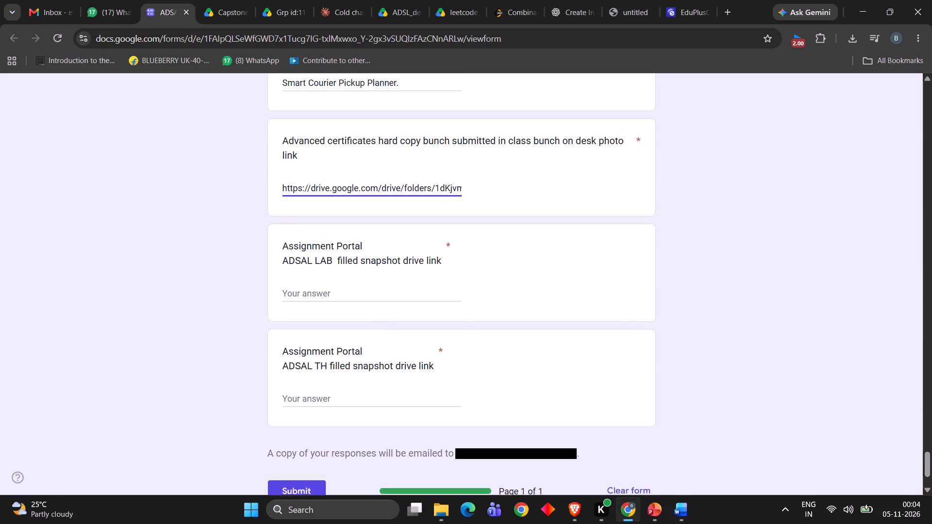